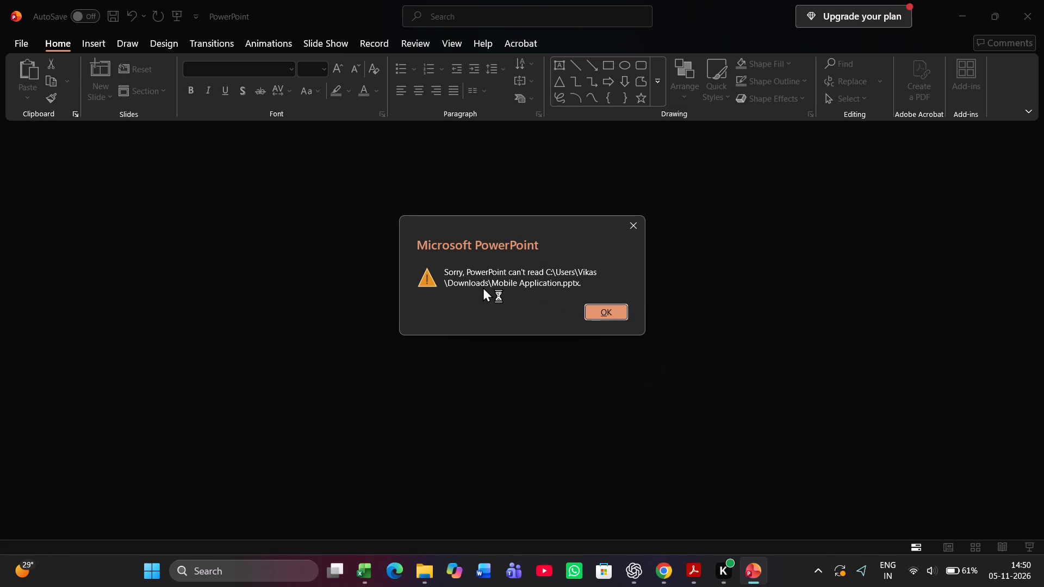
# Dismiss the error message about the Mobile Application.pptx file.
pyautogui.click(611, 308)
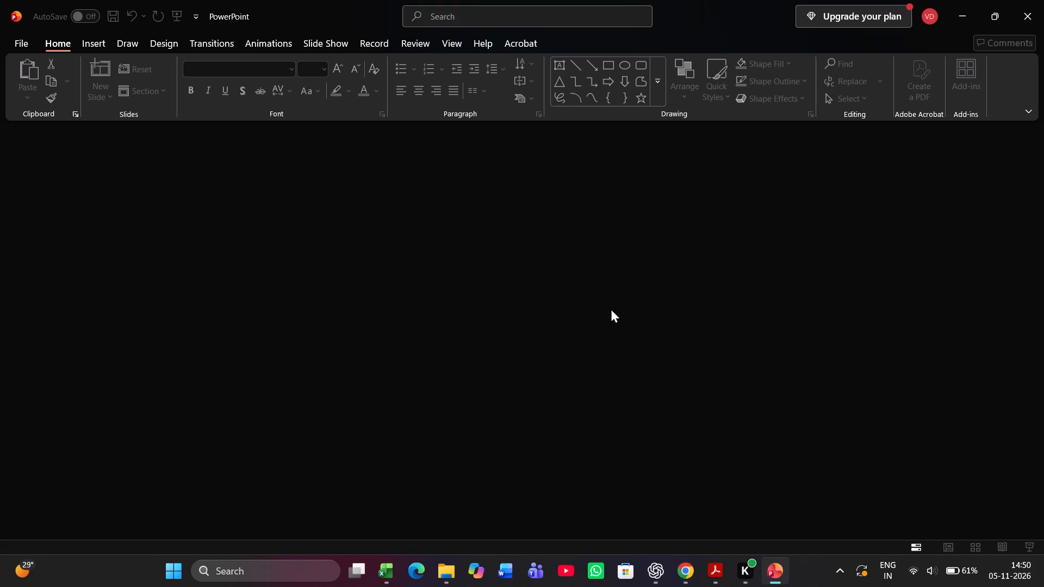
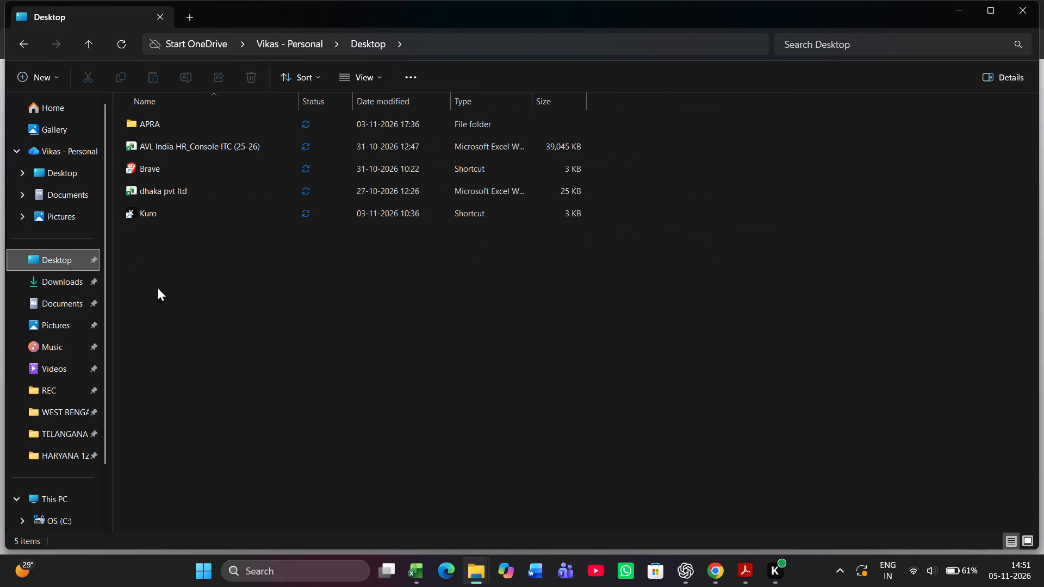
# Open the DELHI folder inside APRA > BHASKAR > REC on the Desktop.
pyautogui.doubleClick(251, 123)
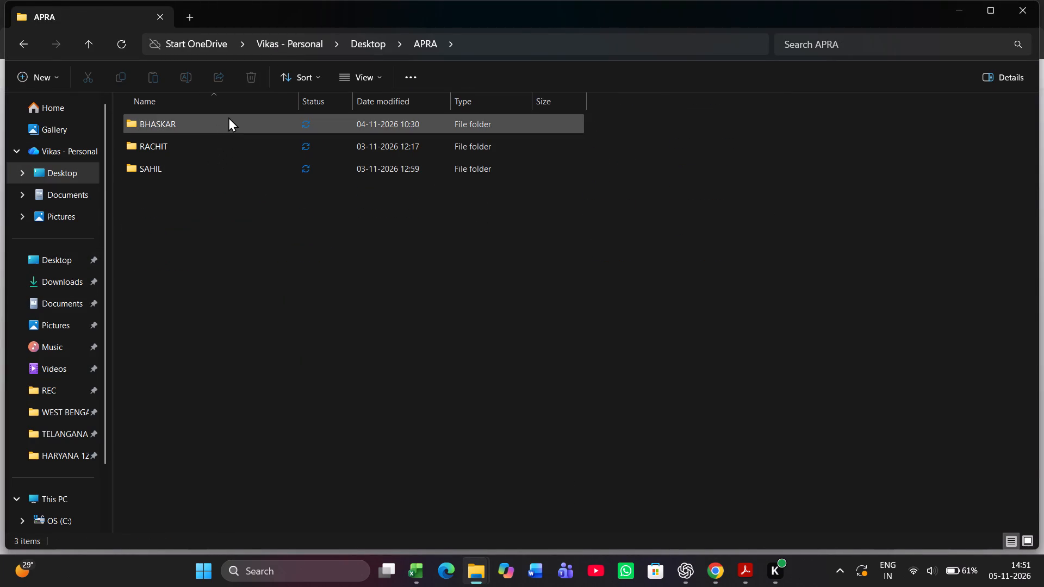
pyautogui.doubleClick(228, 117)
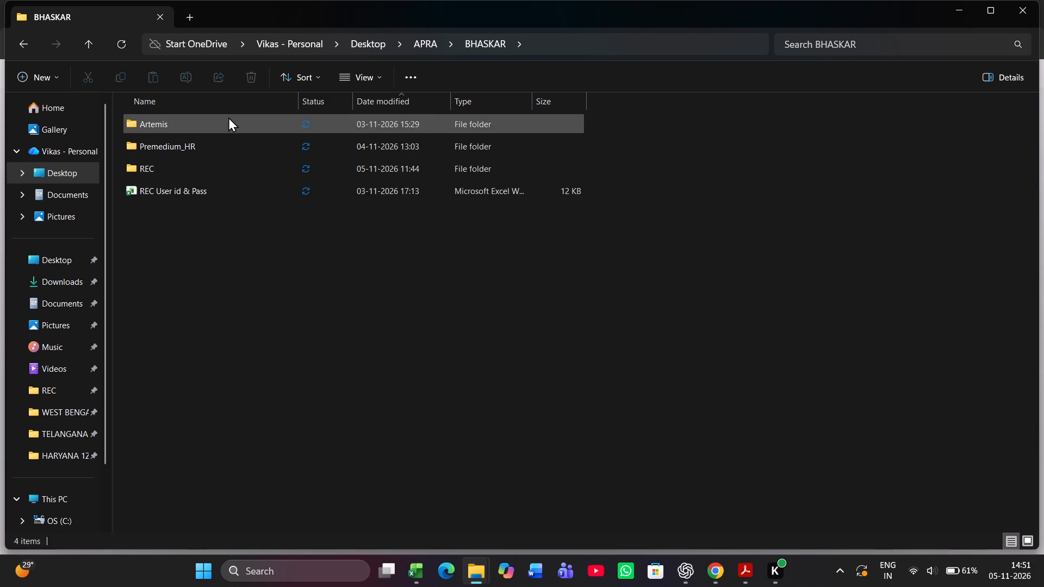
pyautogui.press('Down')
pyautogui.press('Down')
pyautogui.press('Return')
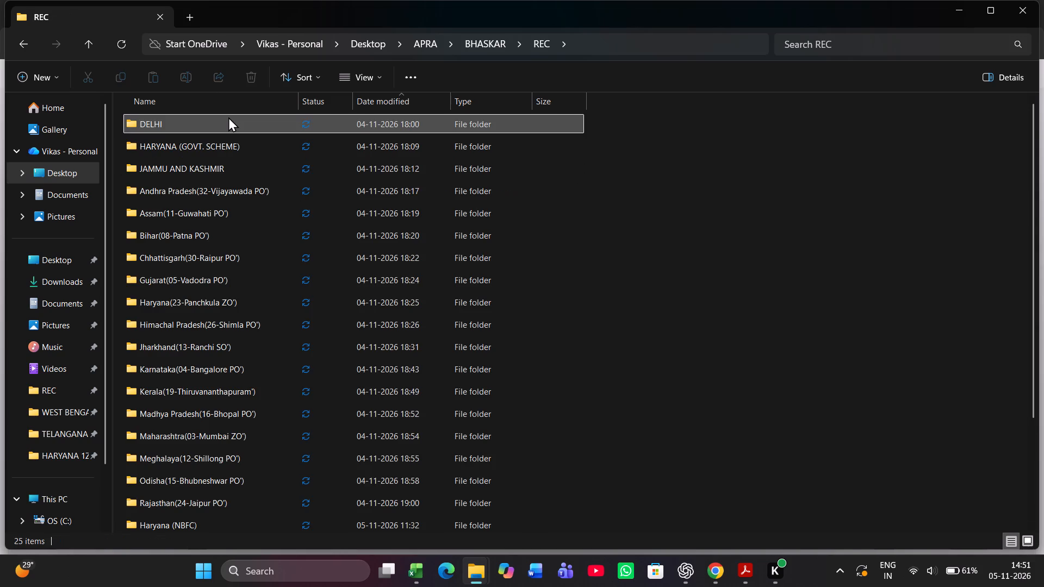
pyautogui.press('Return')
pyautogui.press('Down')
pyautogui.press('Up')
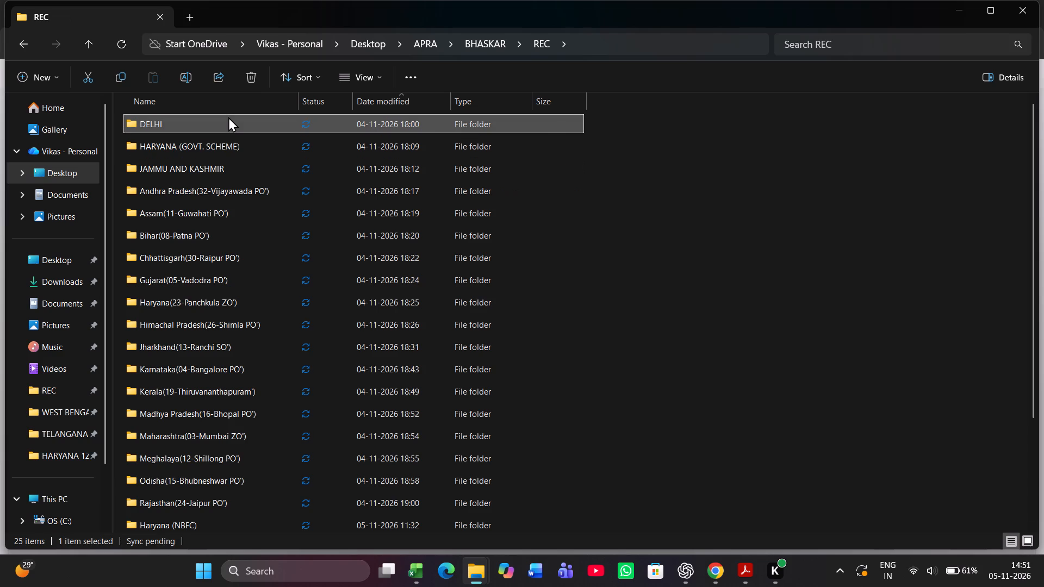
pyautogui.press('Return')
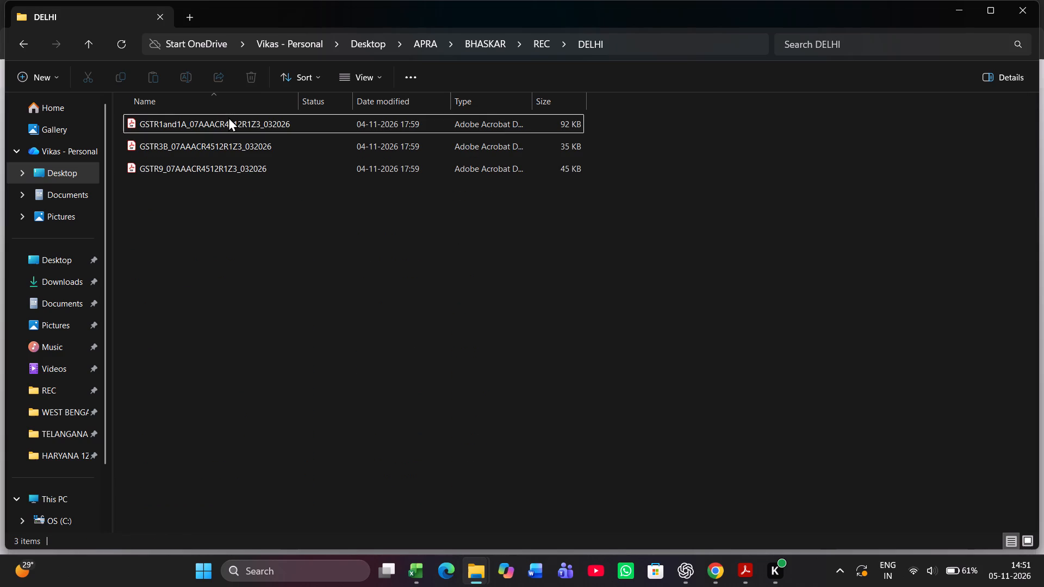
# Switch to the Octa companies page in Chrome, search the company list for "rec" and locate the REC LIMITED registrations.
pyautogui.hotkey('alt', 'Tab')
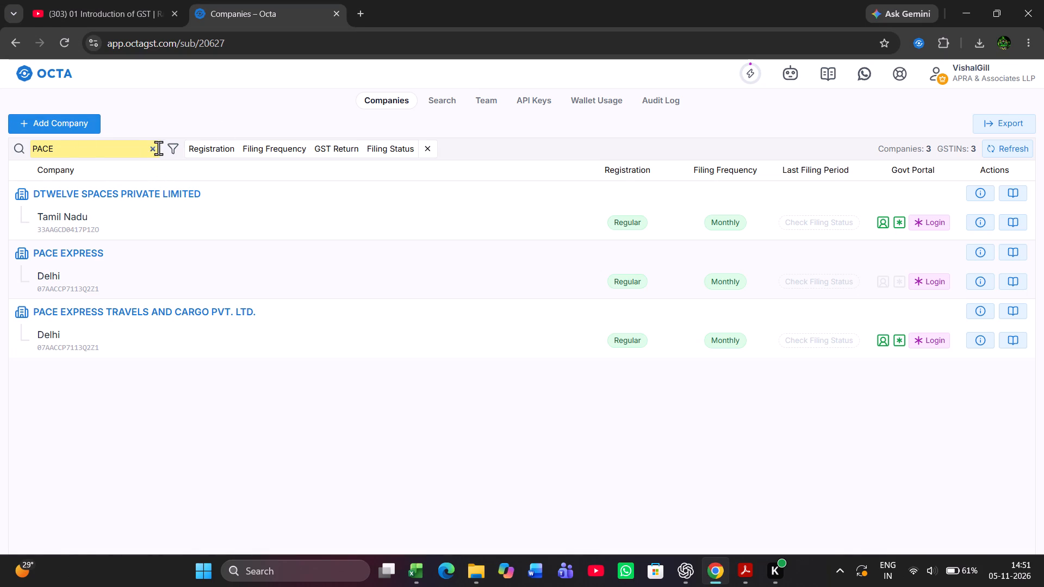
pyautogui.click(155, 149)
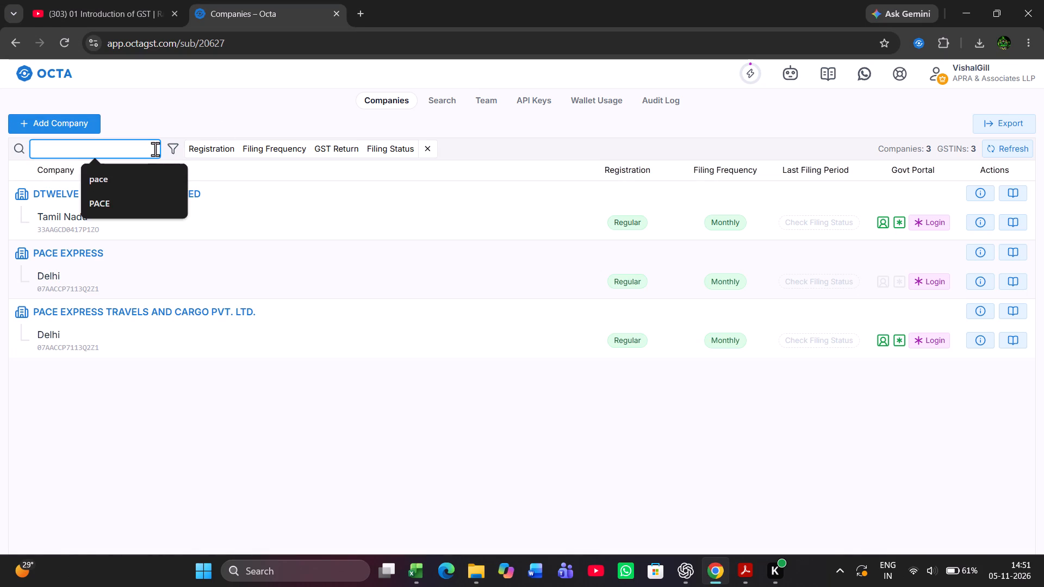
pyautogui.write('rec')
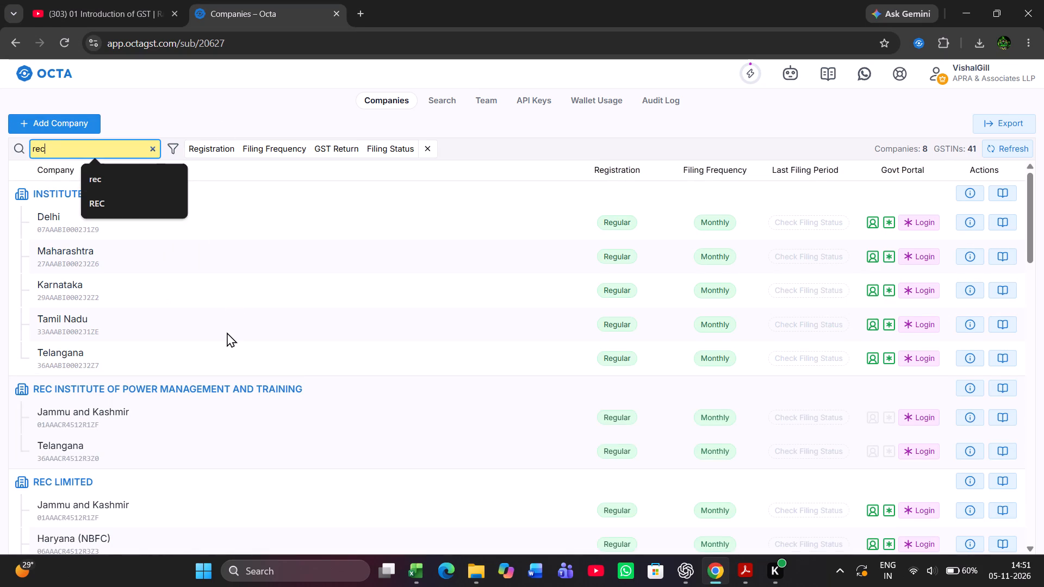
pyautogui.scroll(-2, 227, 332)
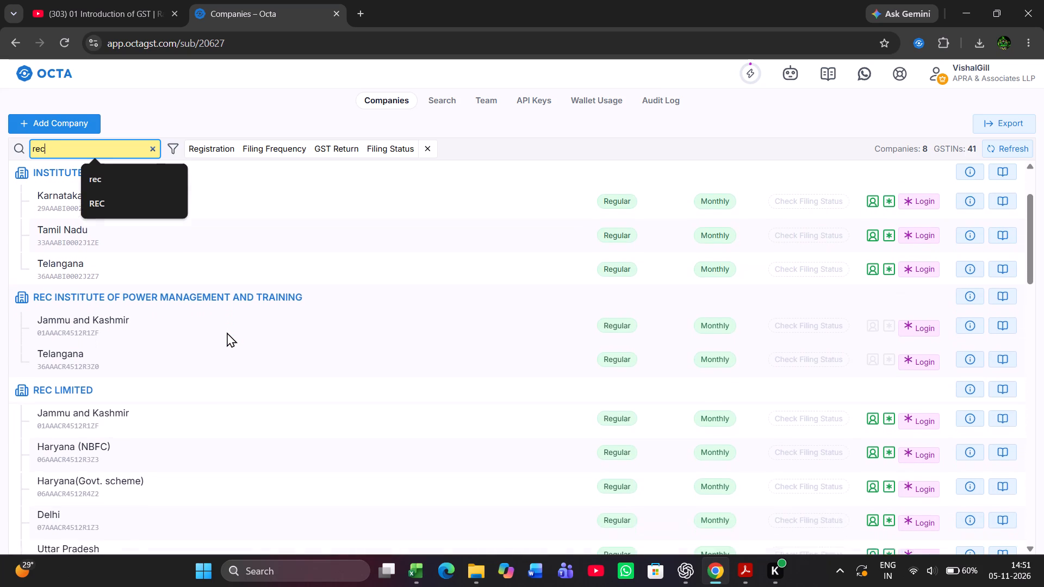
pyautogui.scroll(-2, 227, 332)
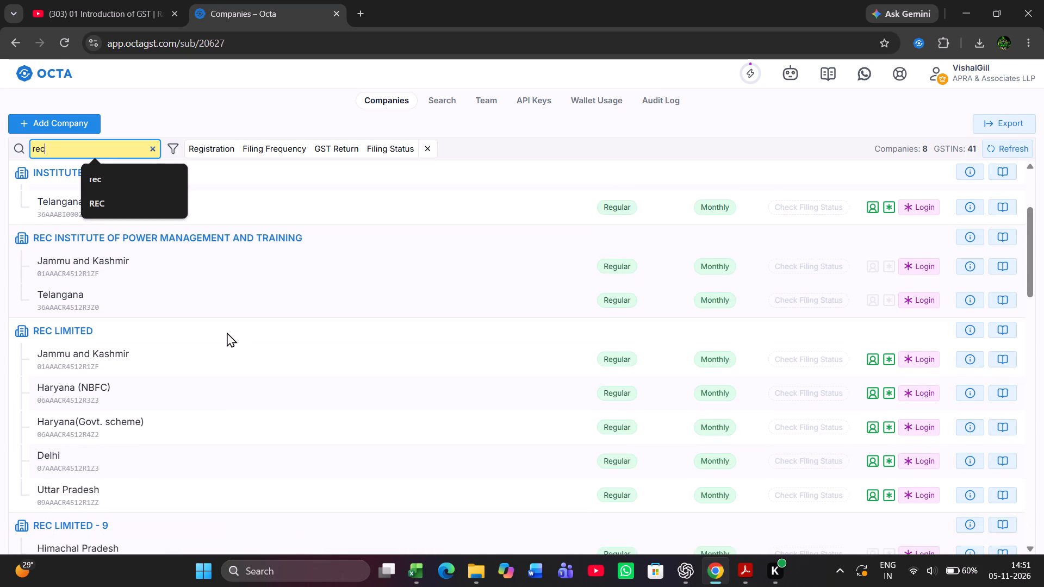
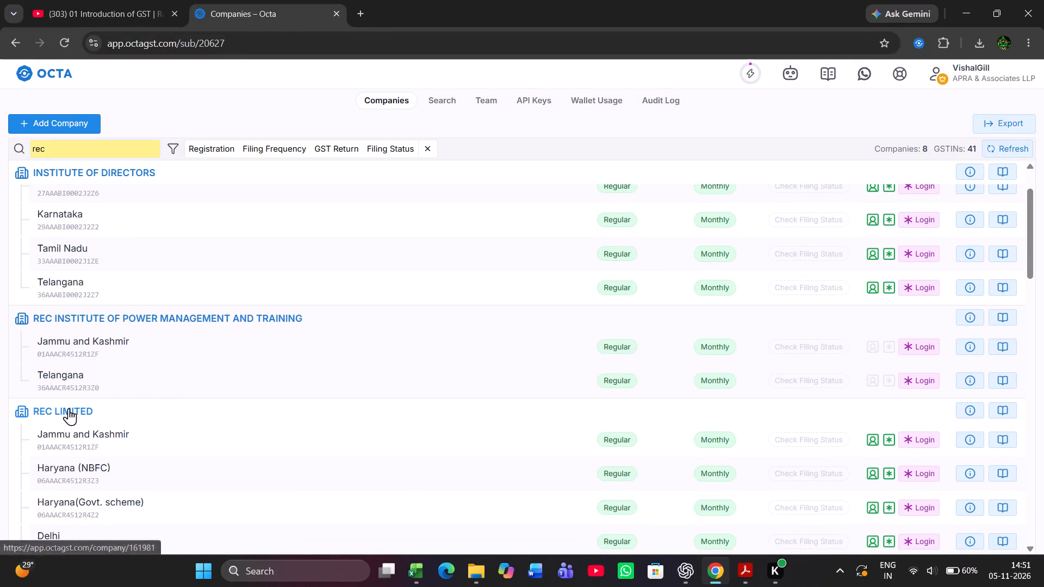
# Open the company workspace for the Jammu and Kashmir registration listed under REC LIMITED.
pyautogui.click(69, 408)
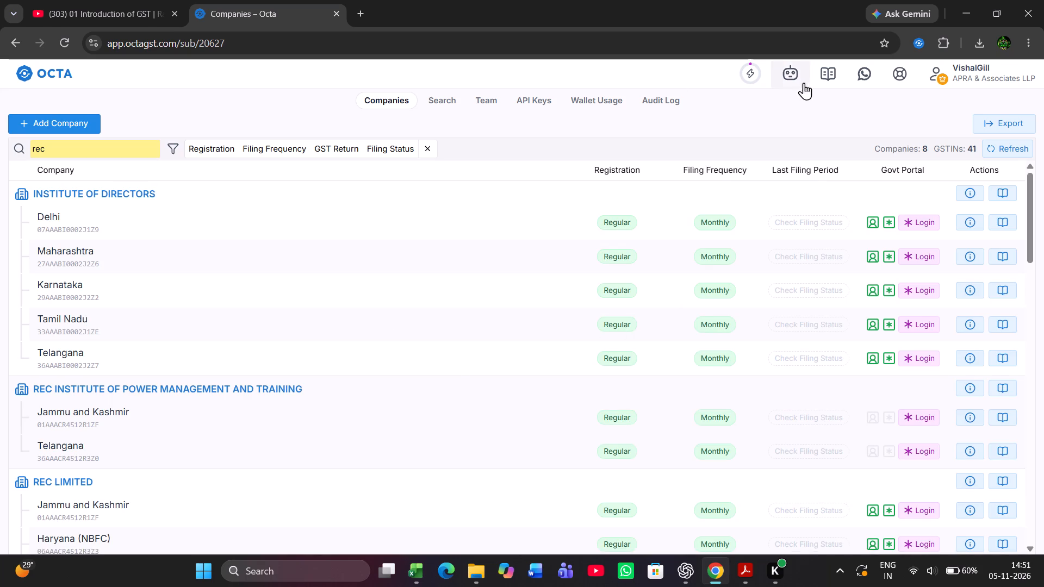
pyautogui.scroll(-4, 390, 363)
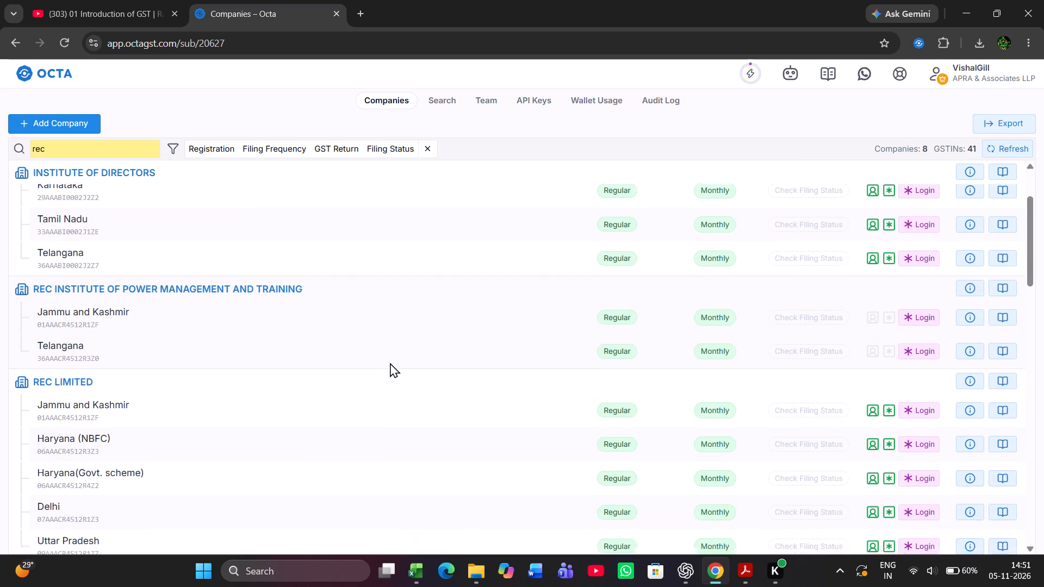
pyautogui.scroll(-1, 390, 363)
pyautogui.click(1008, 339)
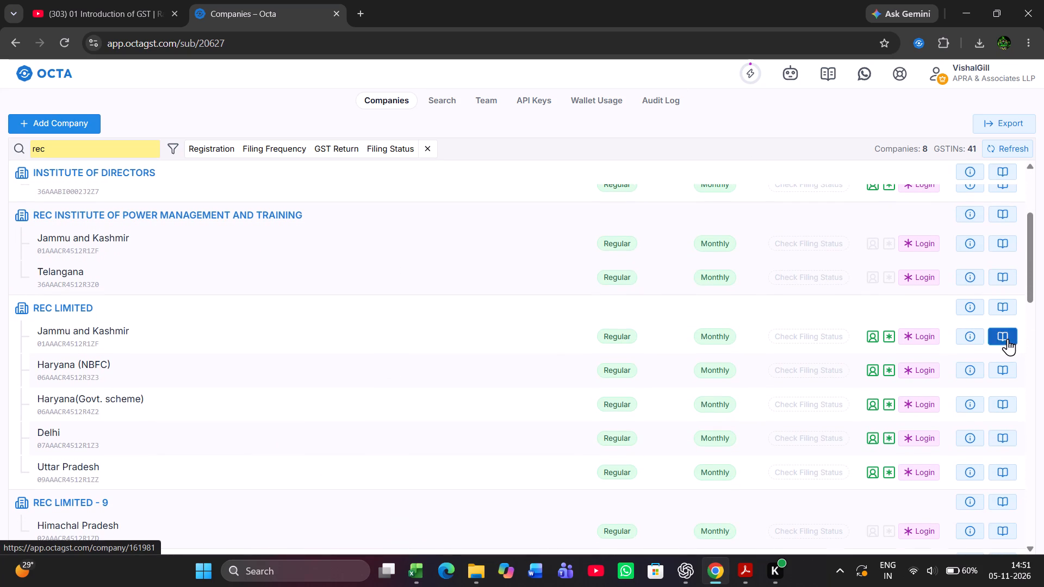
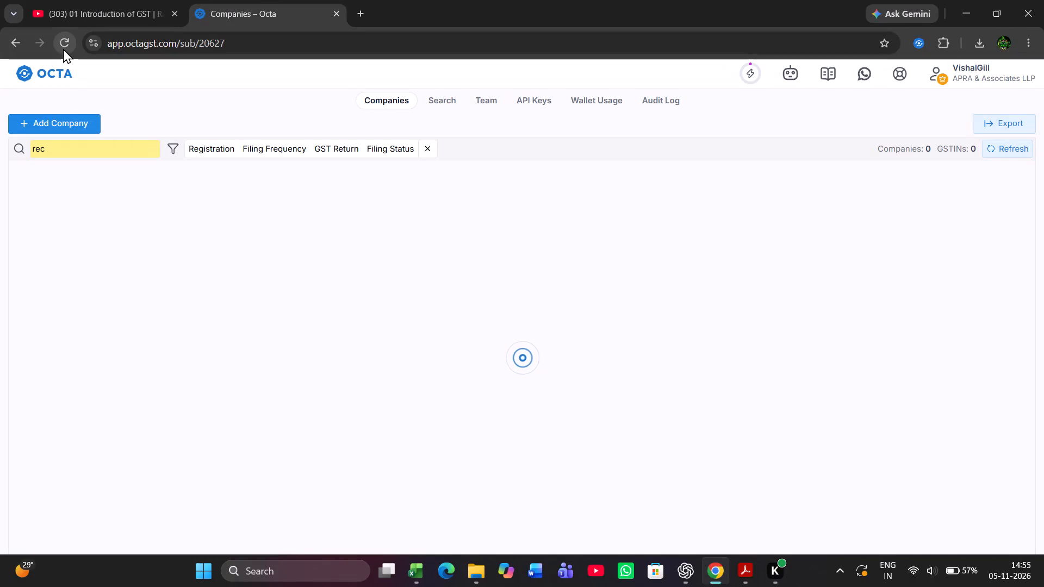
# Reload the company list filtered by "rec" and open the REC LIMITED company workspace.
pyautogui.click(63, 48)
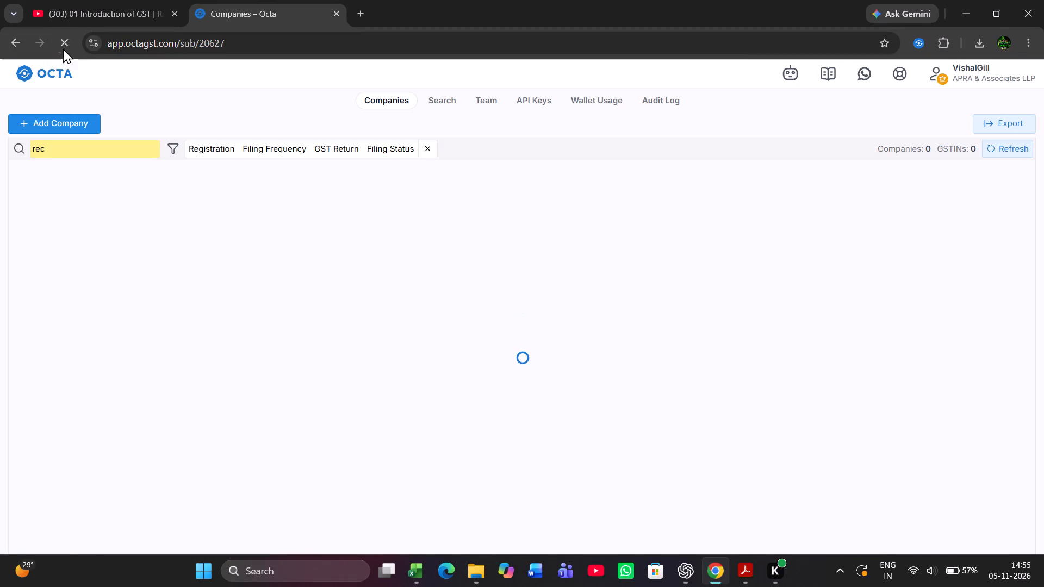
pyautogui.scroll(-2, 219, 467)
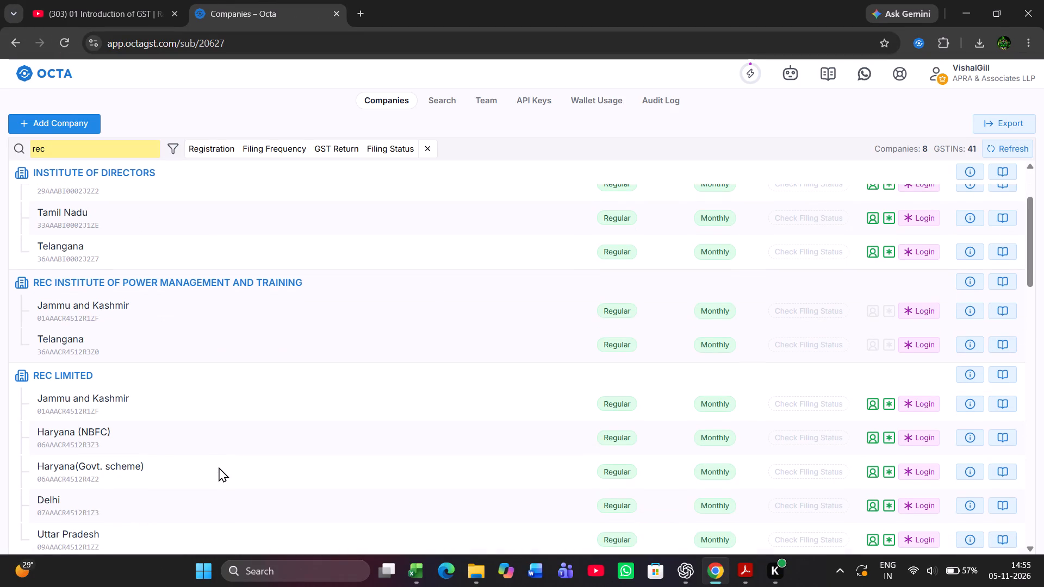
pyautogui.click(66, 377)
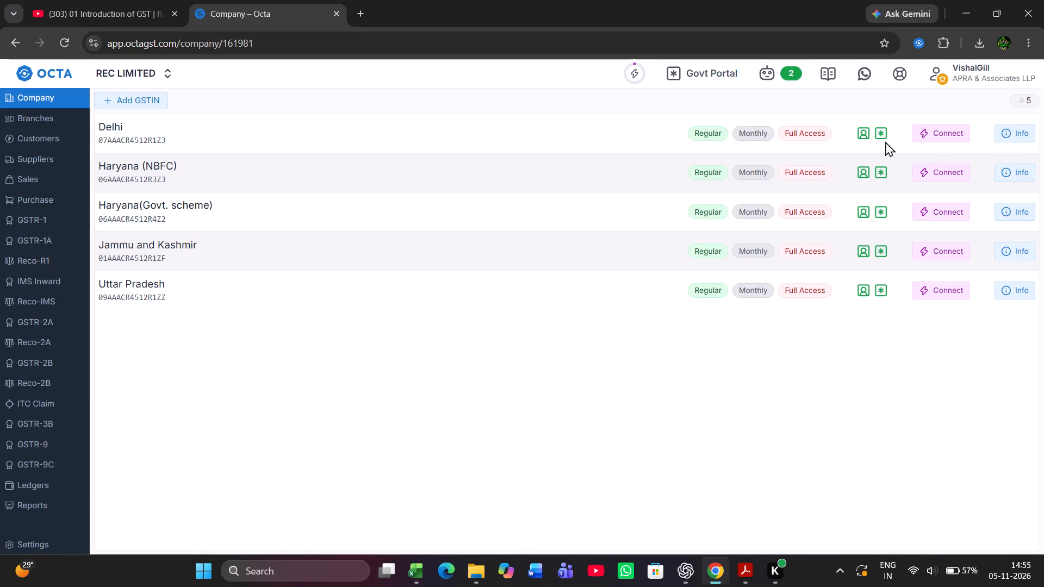
# Check the recent robot requests for REC LIMITED, closing the status list when done.
pyautogui.click(774, 77)
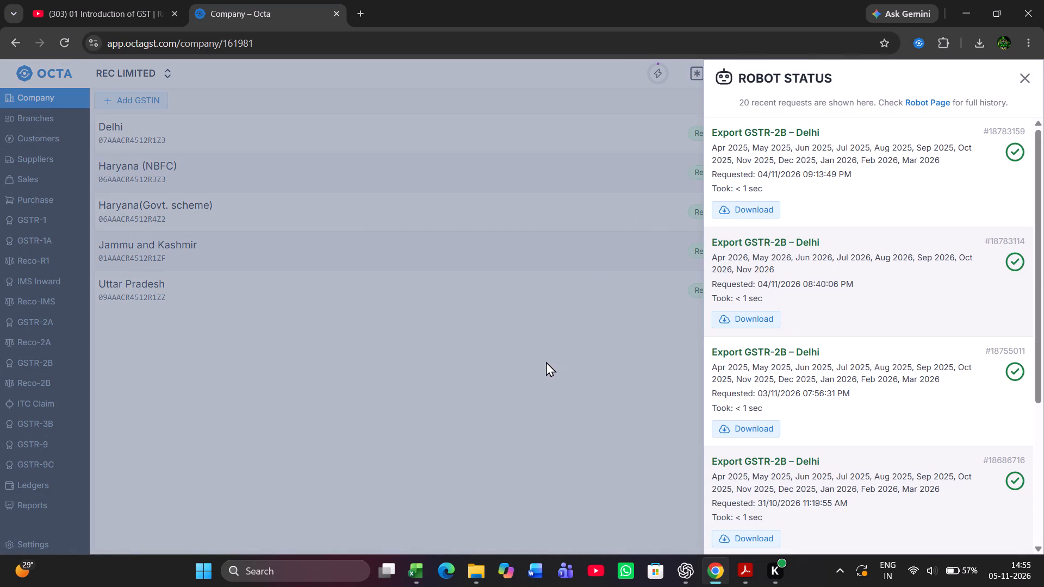
pyautogui.scroll(-1, 546, 361)
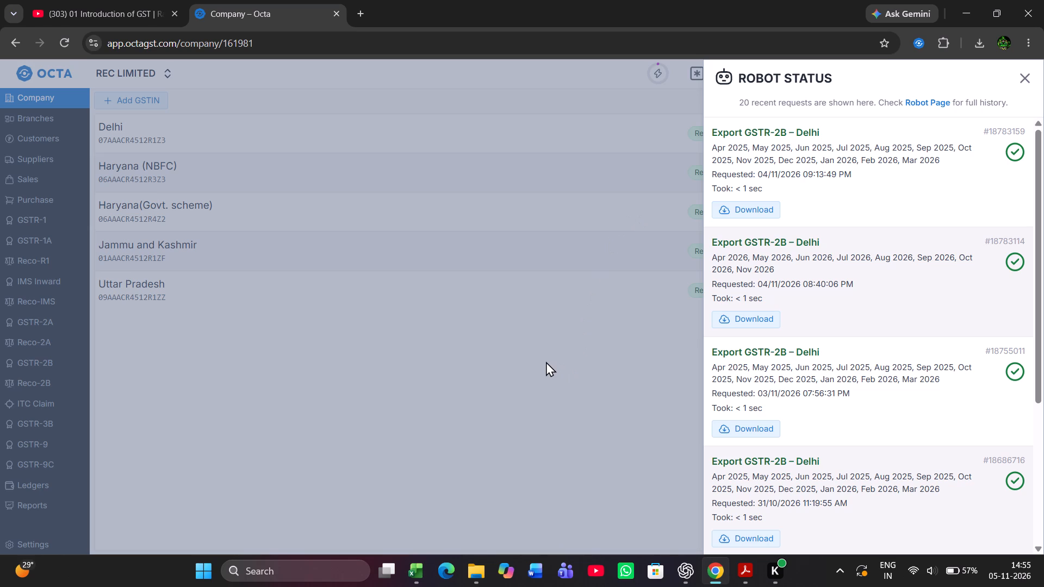
pyautogui.click(546, 361)
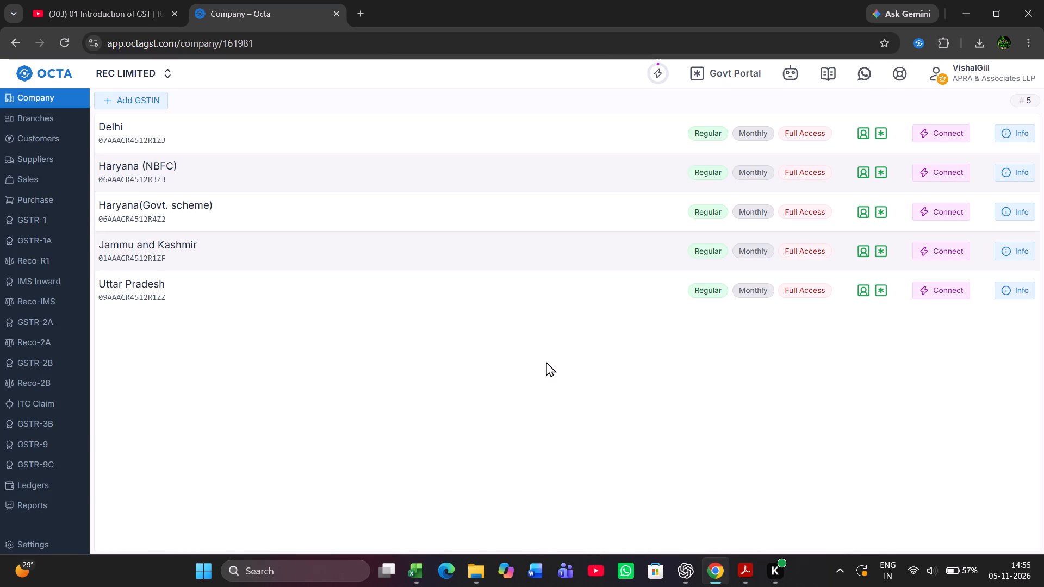
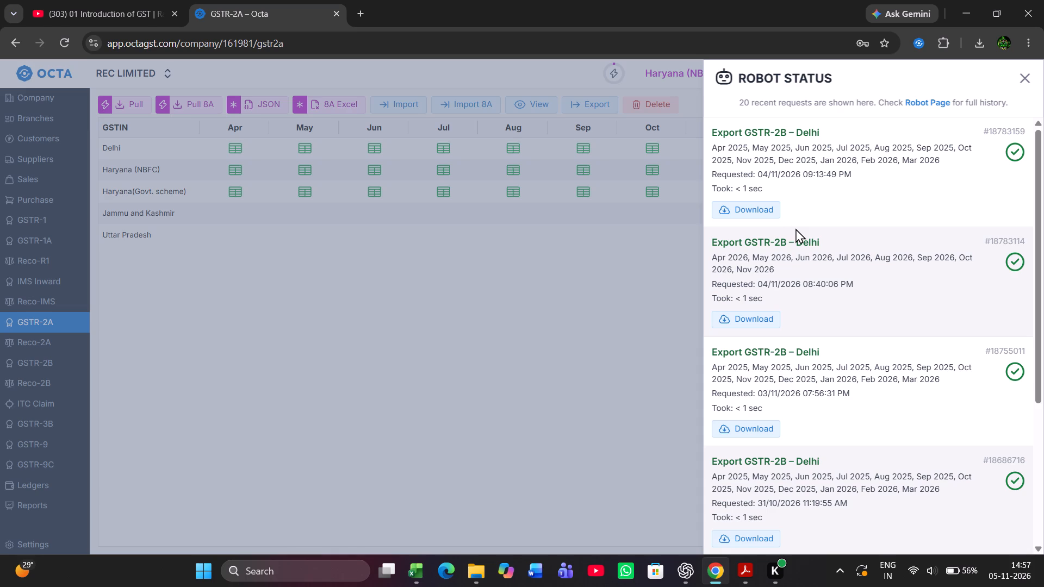
# Look through the recent robot requests for REC LIMITED and close the status list.
pyautogui.scroll(-6, 796, 228)
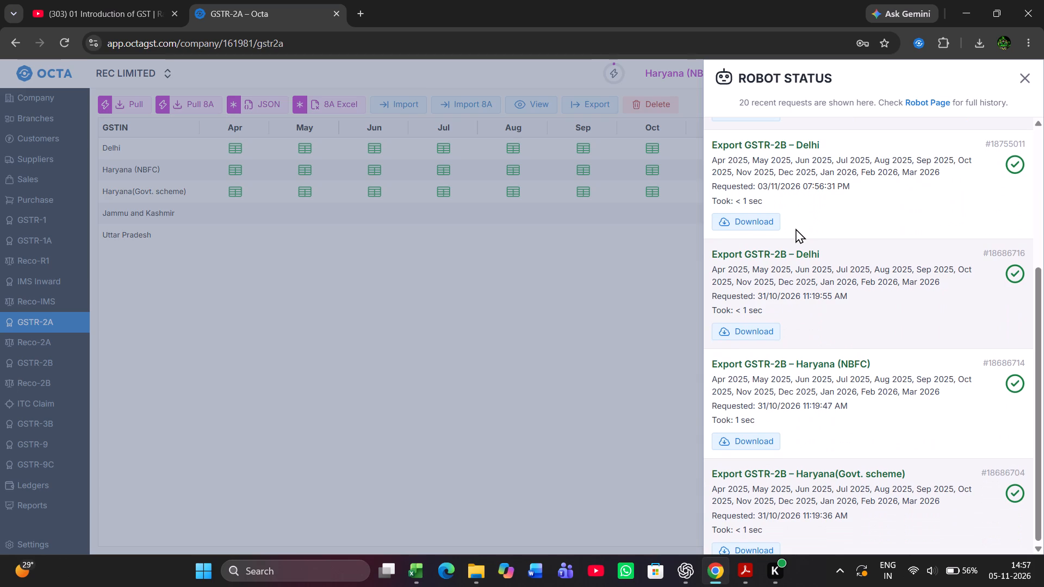
pyautogui.scroll(8, 796, 228)
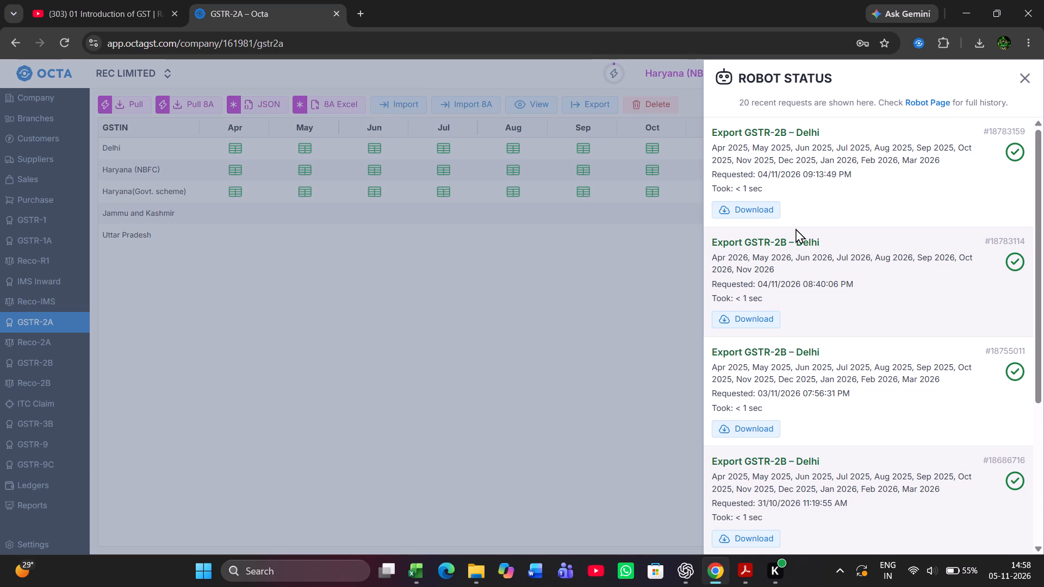
pyautogui.click(447, 277)
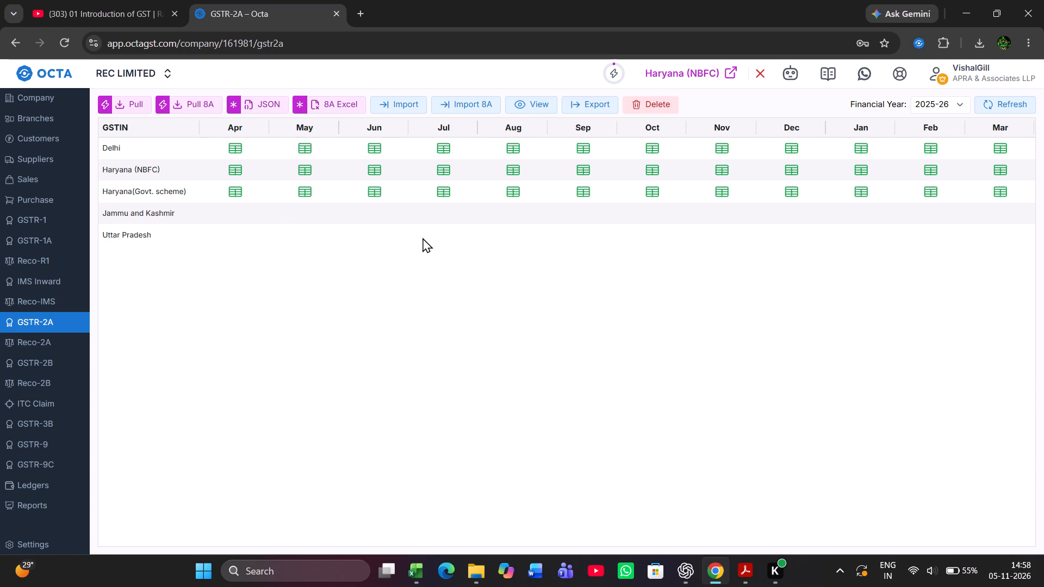
# Export the GSTR-2A data for Haryana (NBFC), period 04-2025 to 03-2026, in Octa Format – Smart.
pyautogui.click(595, 101)
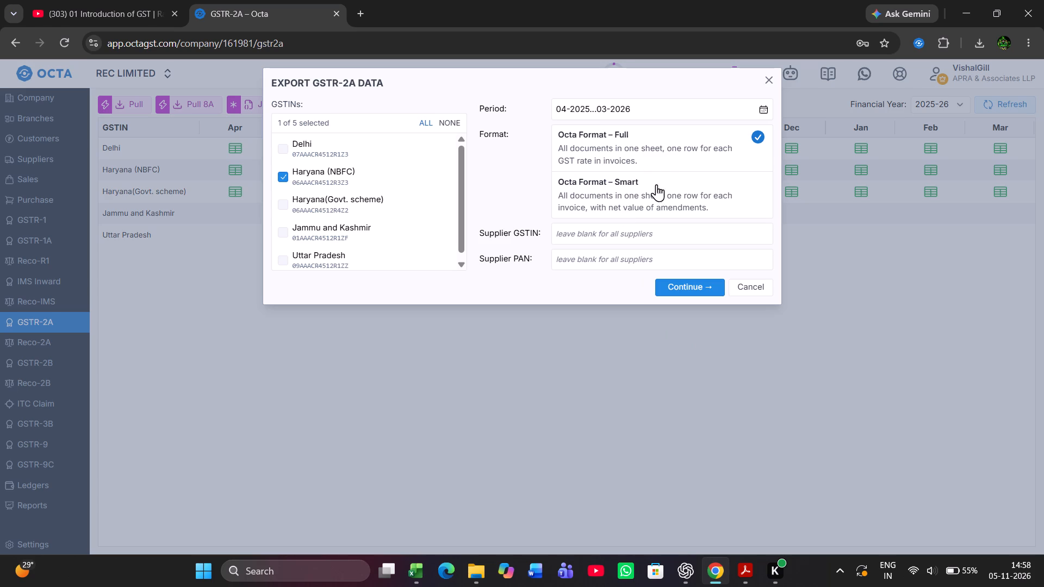
pyautogui.click(656, 191)
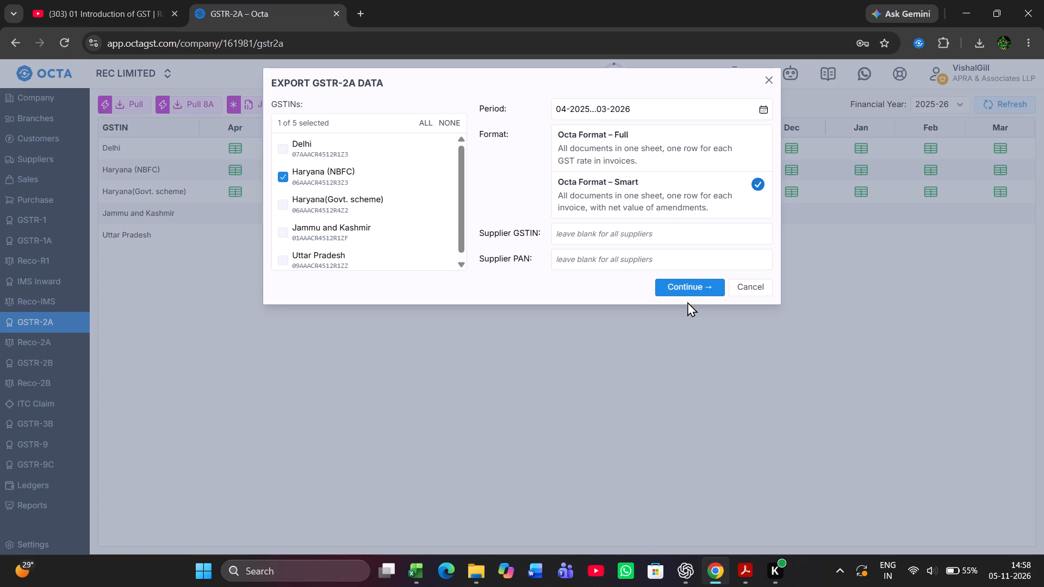
pyautogui.click(691, 289)
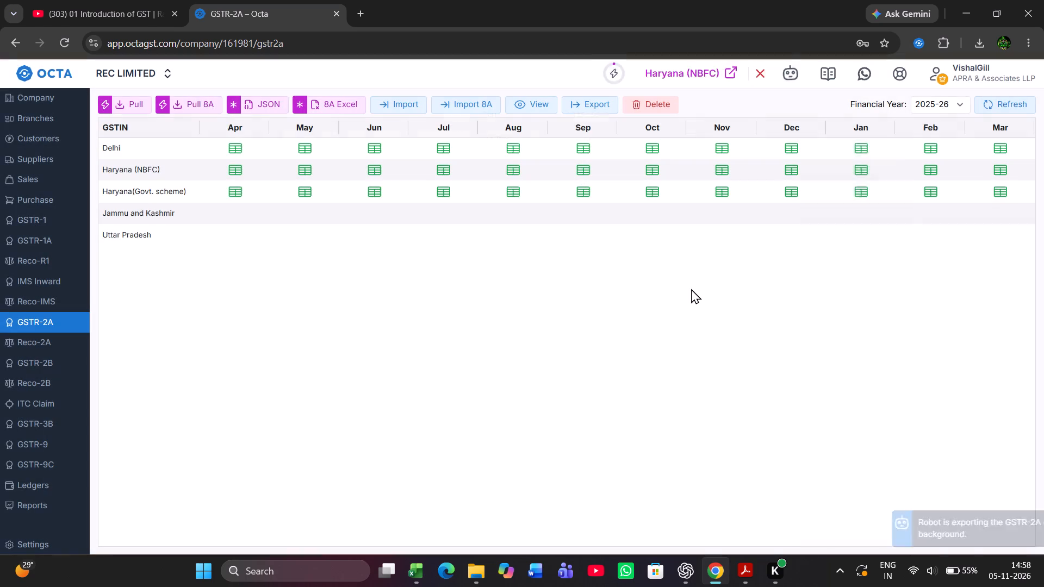
# Export the GSTR-2B data for Haryana (NBFC), period 04-2025 to 03-2026, in Octa Format – Smart.
pyautogui.click(64, 360)
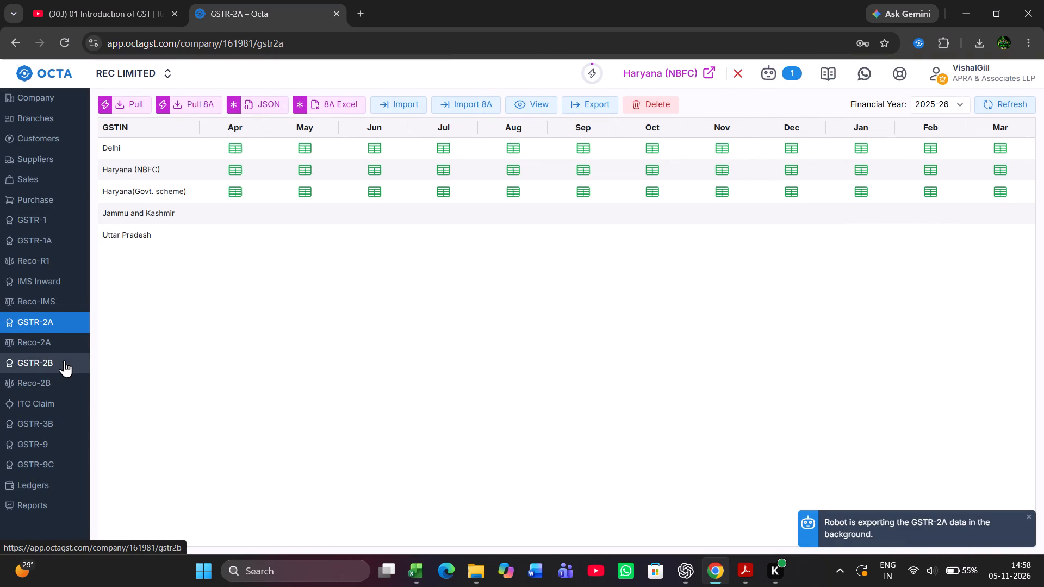
pyautogui.click(587, 103)
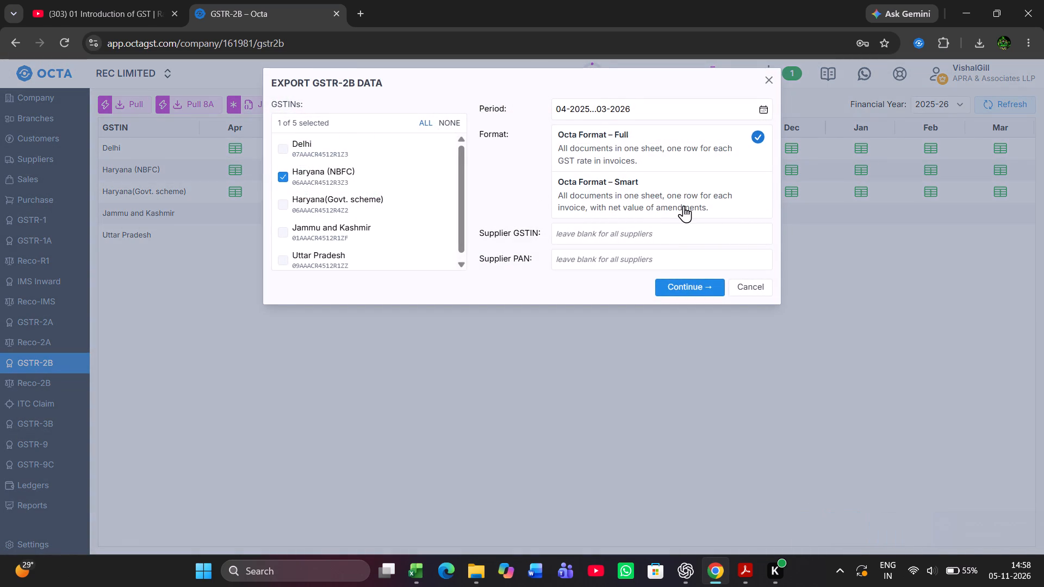
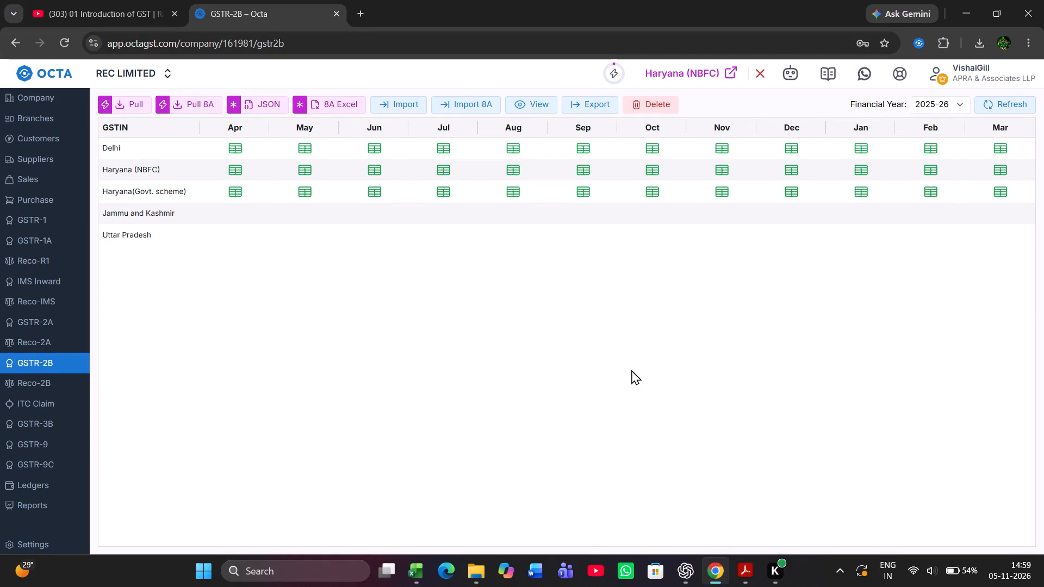
# In File Explorer's Downloads folder, sort by date modified, newest first, and cut the Haryana (NBFC) GSTR2A and GSTR2B workbooks.
pyautogui.hotkey('alt', 'Tab')
pyautogui.hotkey('alt', 'Tab')
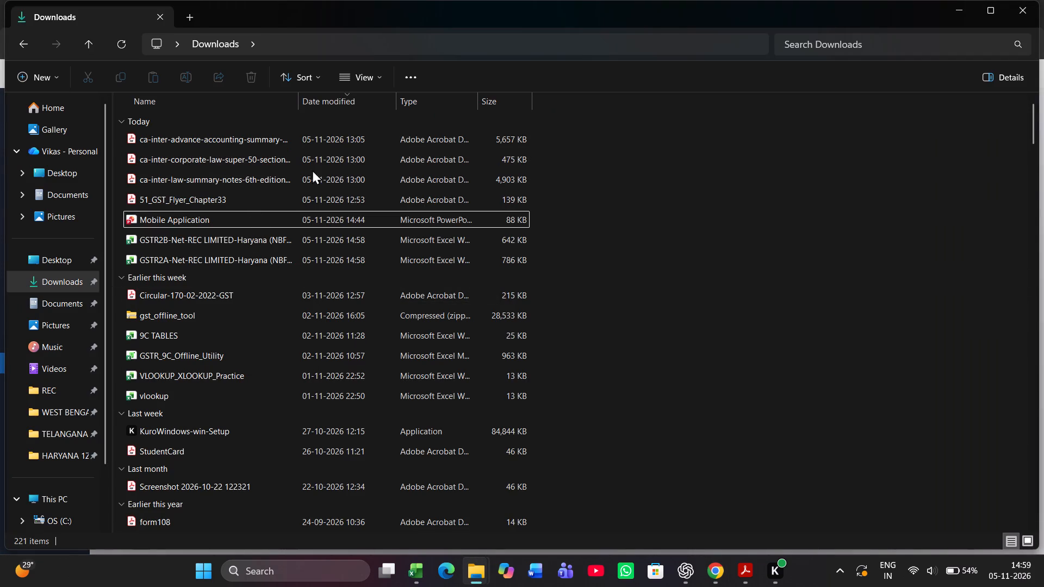
pyautogui.doubleClick(330, 98)
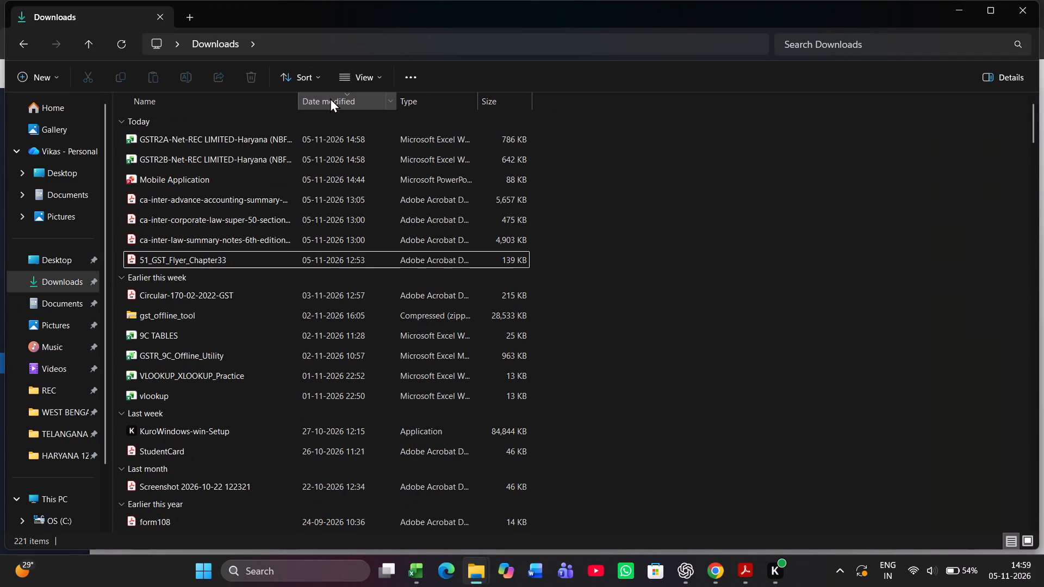
pyautogui.click(206, 132)
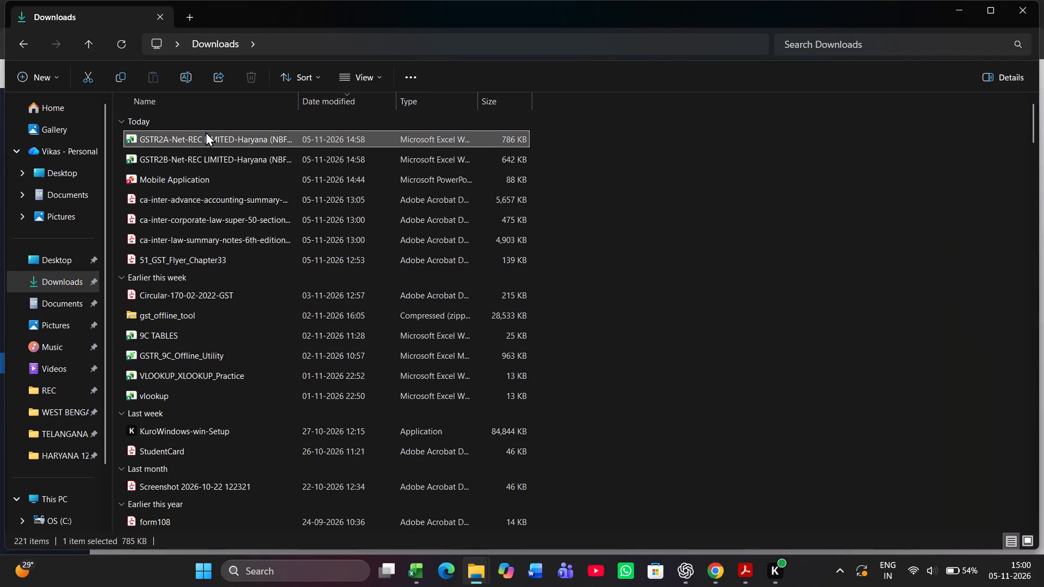
pyautogui.hotkey('shift', 'Down')
pyautogui.hotkey('ctrl', 'x')
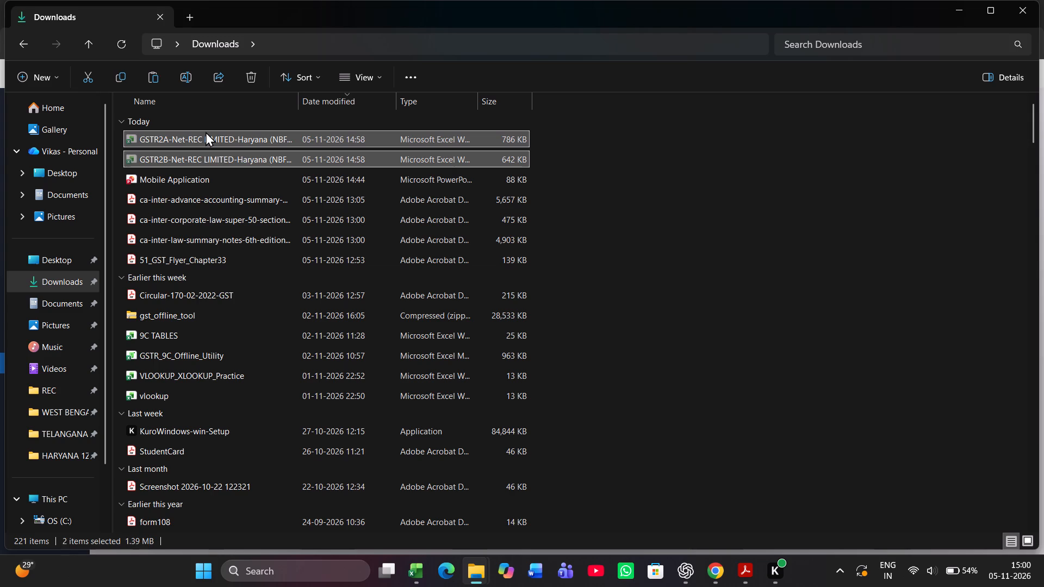
# Paste the cut GSTR2A and GSTR2B workbooks into the Haryana (NBFC) folder under REC, and return to the REC folder.
pyautogui.hotkey('alt', 'Tab')
pyautogui.hotkey('alt', 'Tab')
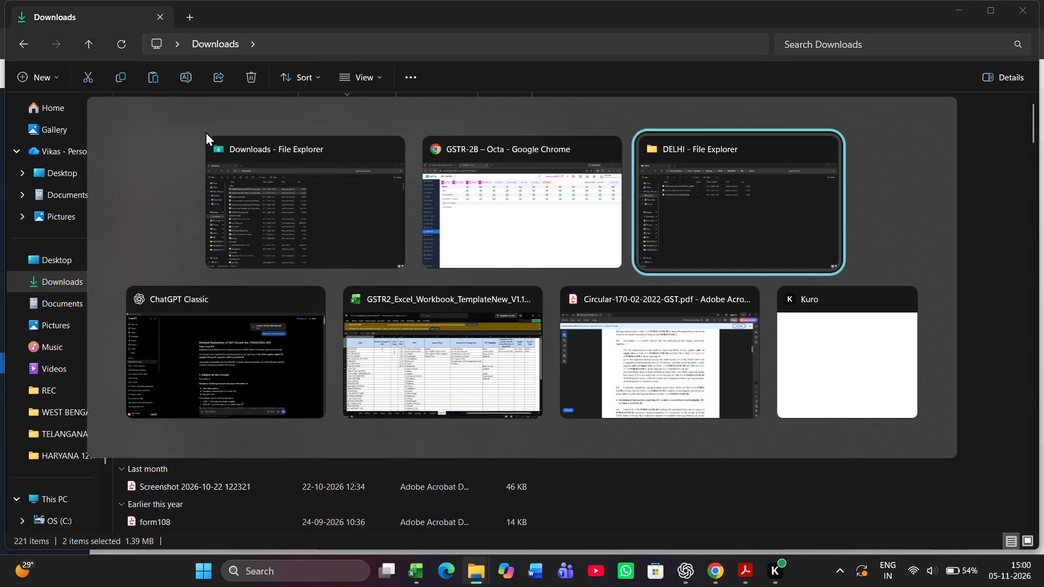
pyautogui.press('BackSpace')
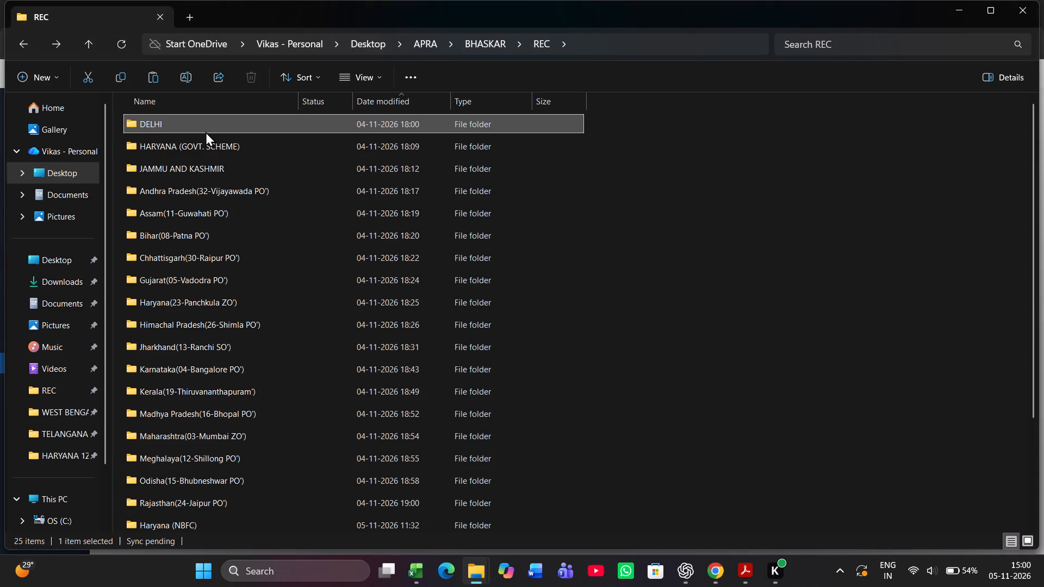
pyautogui.press('Down')
pyautogui.press('Down')
pyautogui.press('Down')
pyautogui.press('Down')
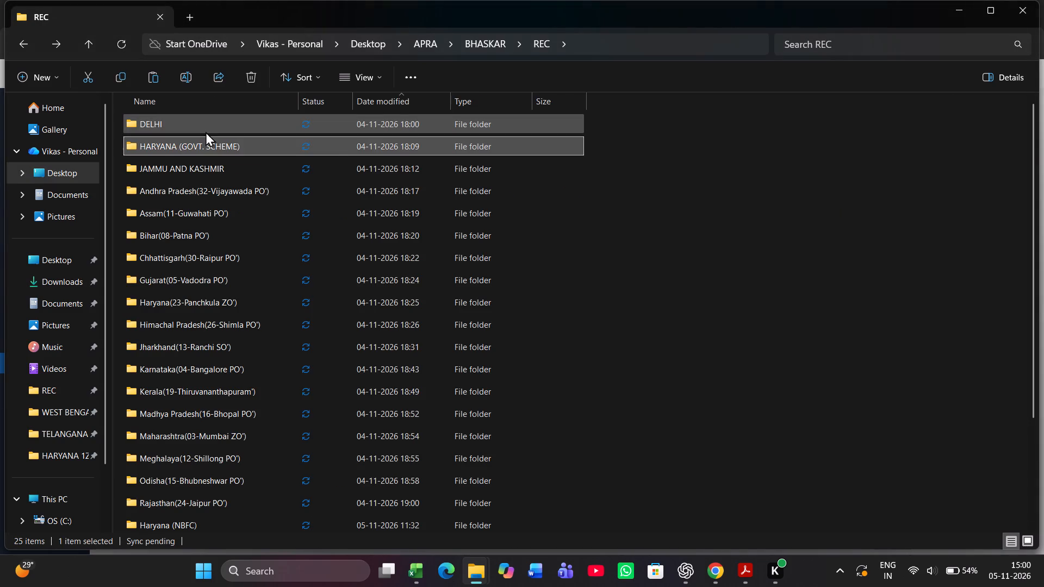
pyautogui.press('Down')
pyautogui.press('Down')
pyautogui.press('Down')
pyautogui.press('Down')
pyautogui.press('Down')
pyautogui.press('Down')
pyautogui.press('Down')
pyautogui.press('Down')
pyautogui.press('Down')
pyautogui.press('Down')
pyautogui.press('Down')
pyautogui.press('Down')
pyautogui.press('Down')
pyautogui.press('Down')
pyautogui.press('Down')
pyautogui.press('Down')
pyautogui.press('Down')
pyautogui.press('Down')
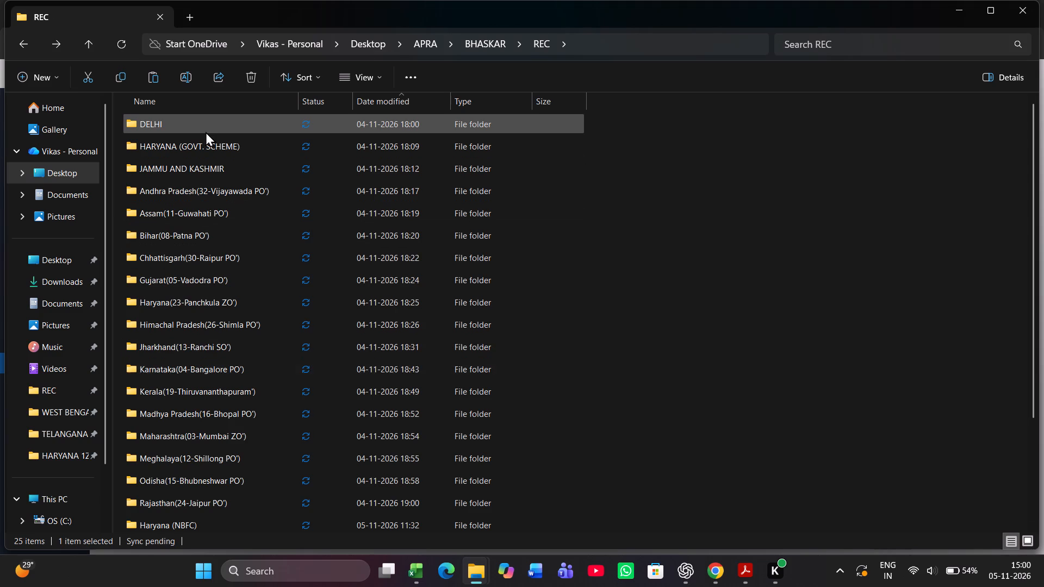
pyautogui.press('Up')
pyautogui.press('Up')
pyautogui.press('Up')
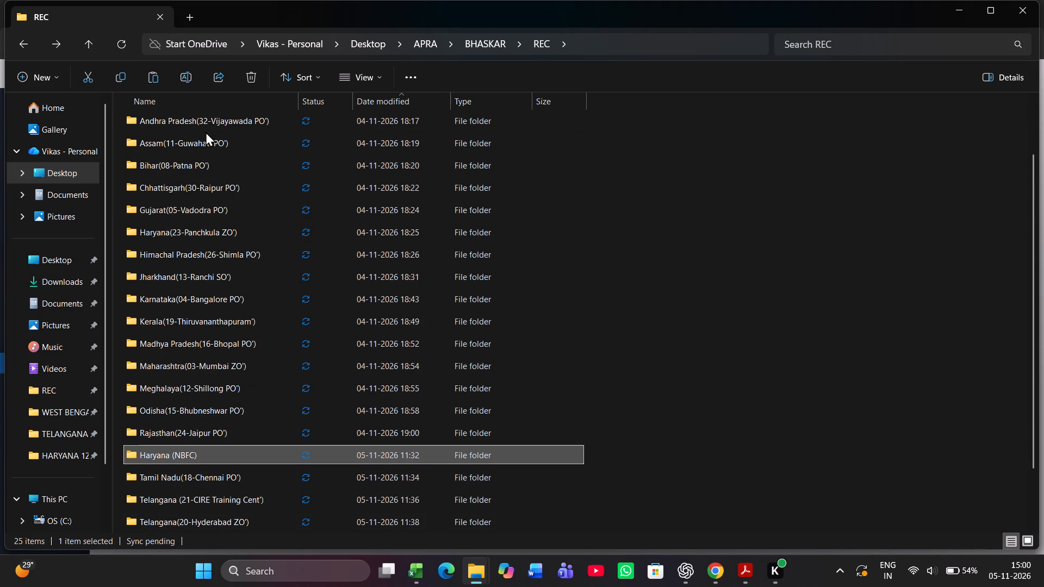
pyautogui.press('Return')
pyautogui.hotkey('ctrl', 'v')
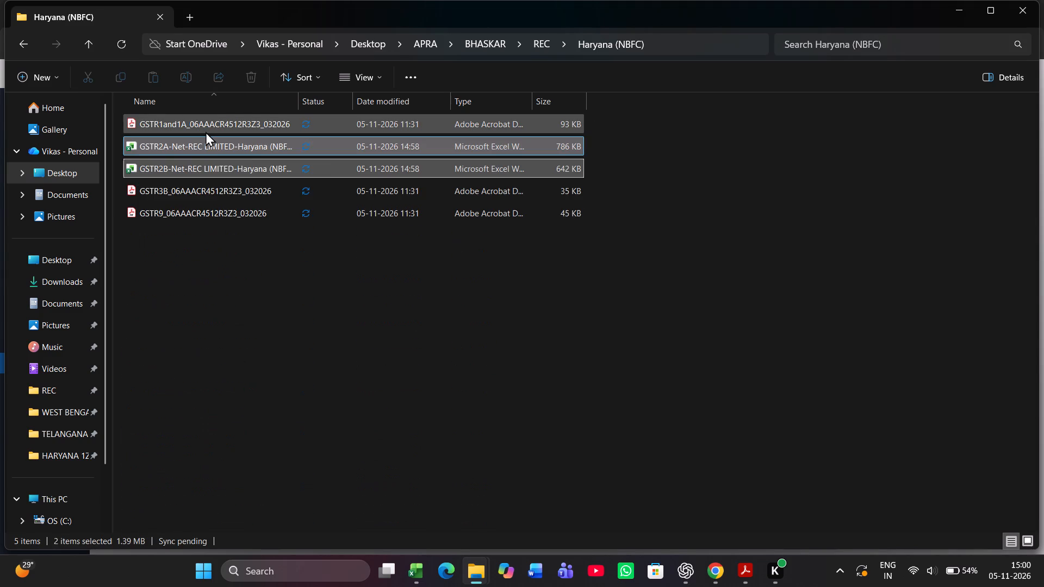
pyautogui.press('BackSpace')
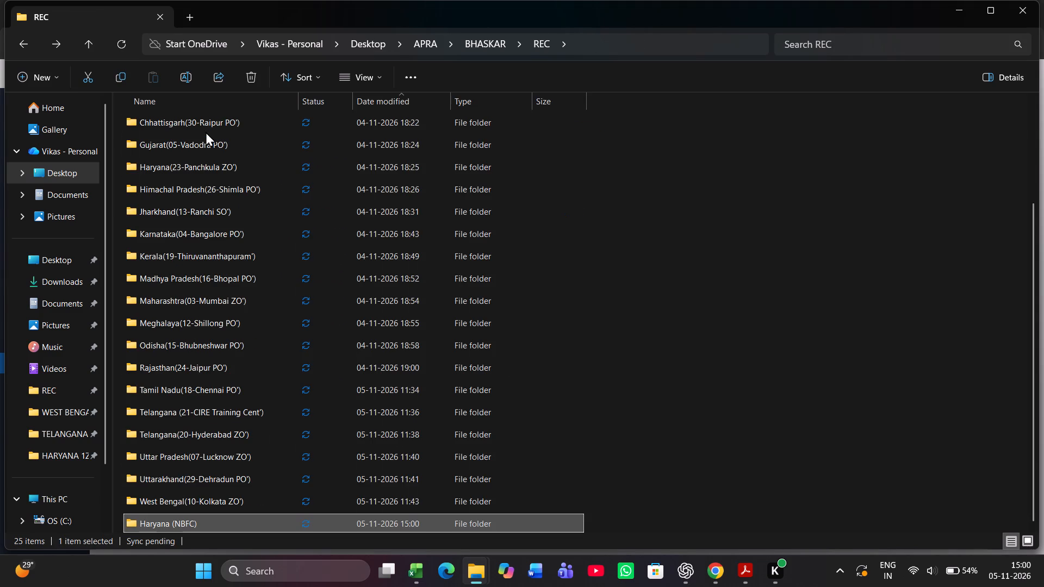
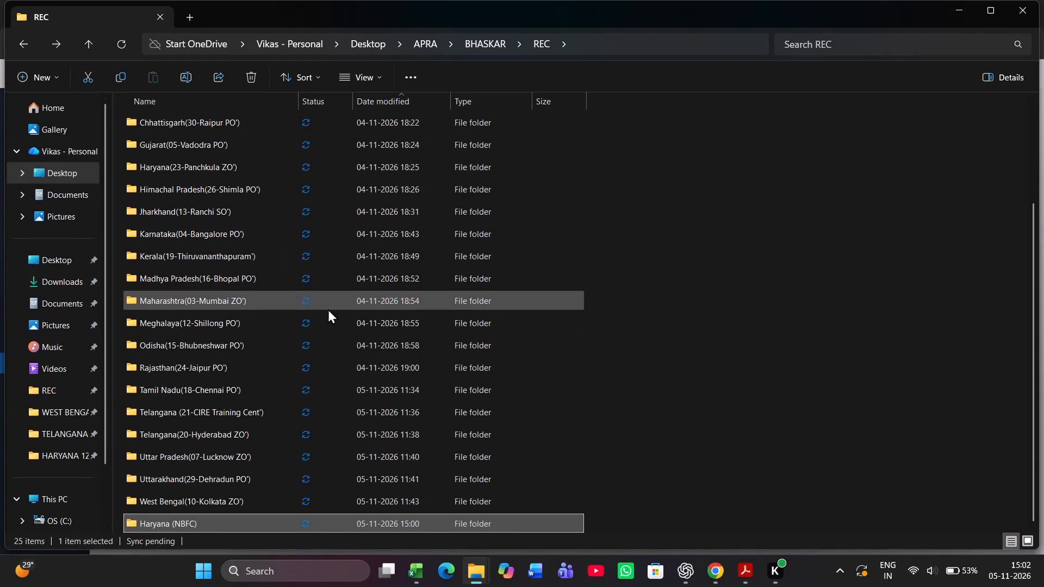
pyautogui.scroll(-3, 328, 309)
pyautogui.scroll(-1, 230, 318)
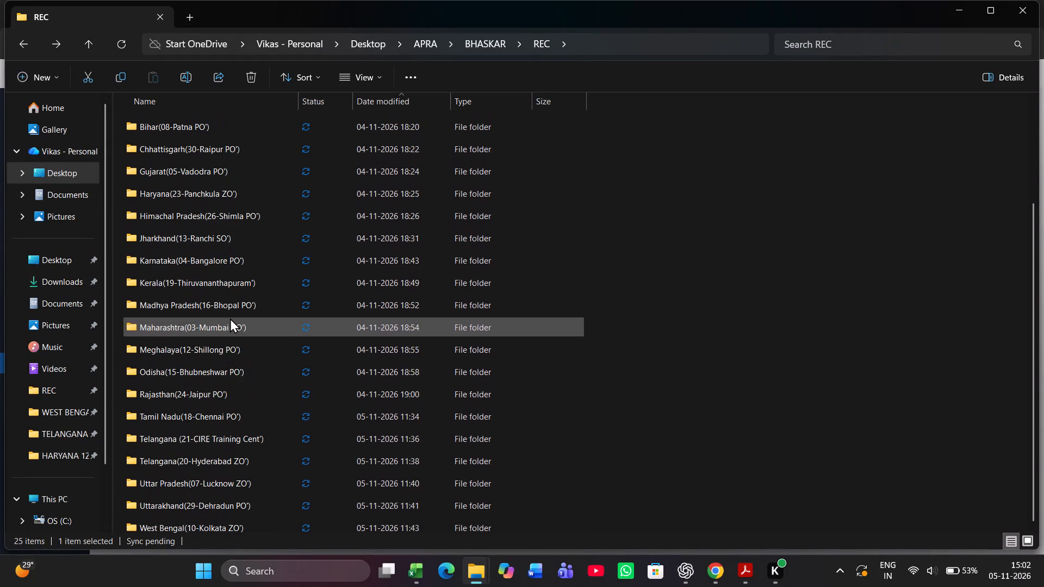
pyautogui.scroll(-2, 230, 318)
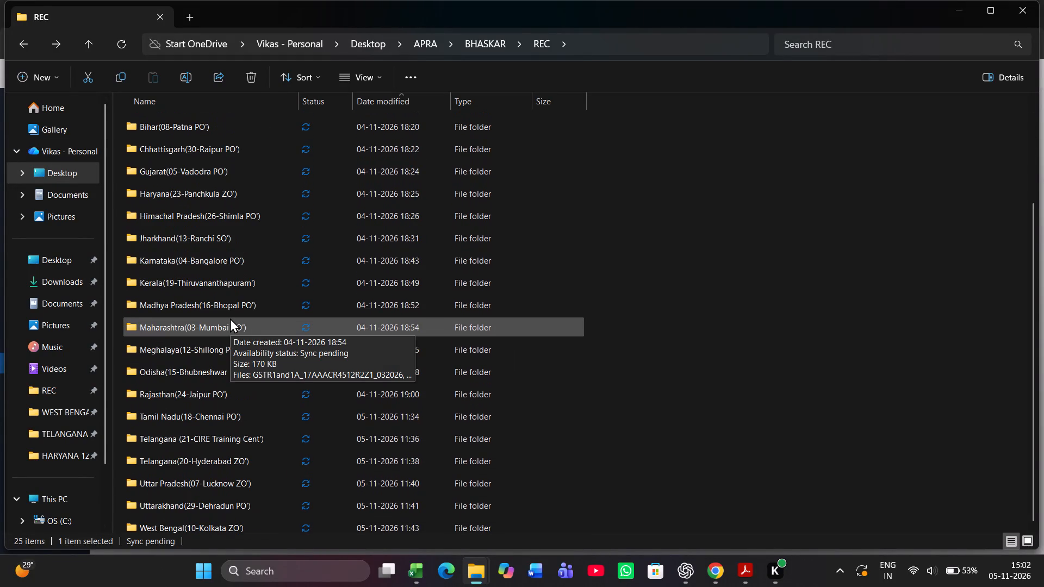
# Switch to Octa in Chrome and export April 2025 to March 2026 GSTR-2B data for Haryana(Govt. scheme) only, in Octa Format – Smart.
pyautogui.hotkey('alt', 'Tab')
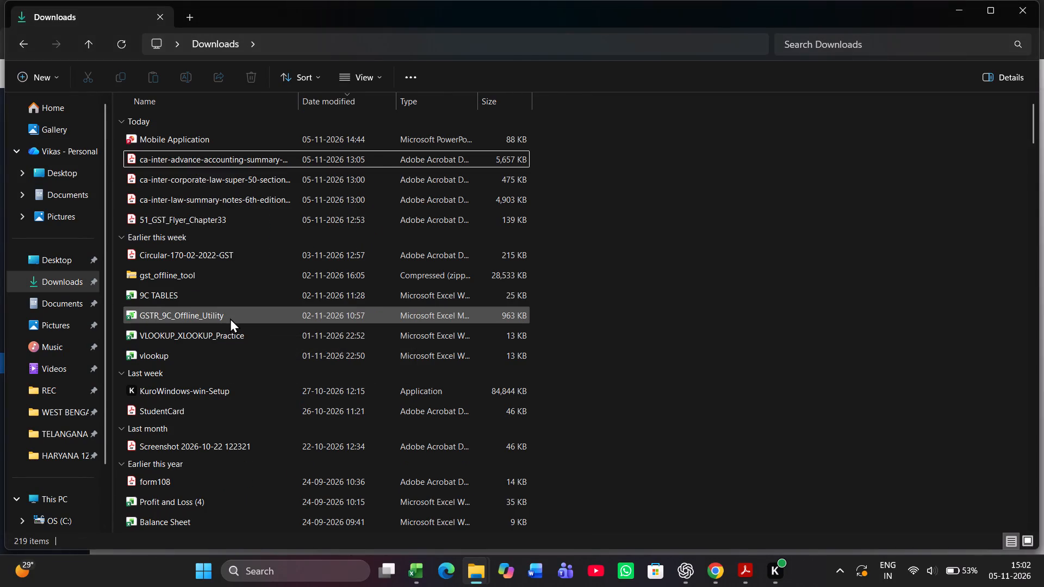
pyautogui.hotkey('alt', 'Tab')
pyautogui.hotkey('alt', 'Tab')
pyautogui.hotkey('alt', 'Tab')
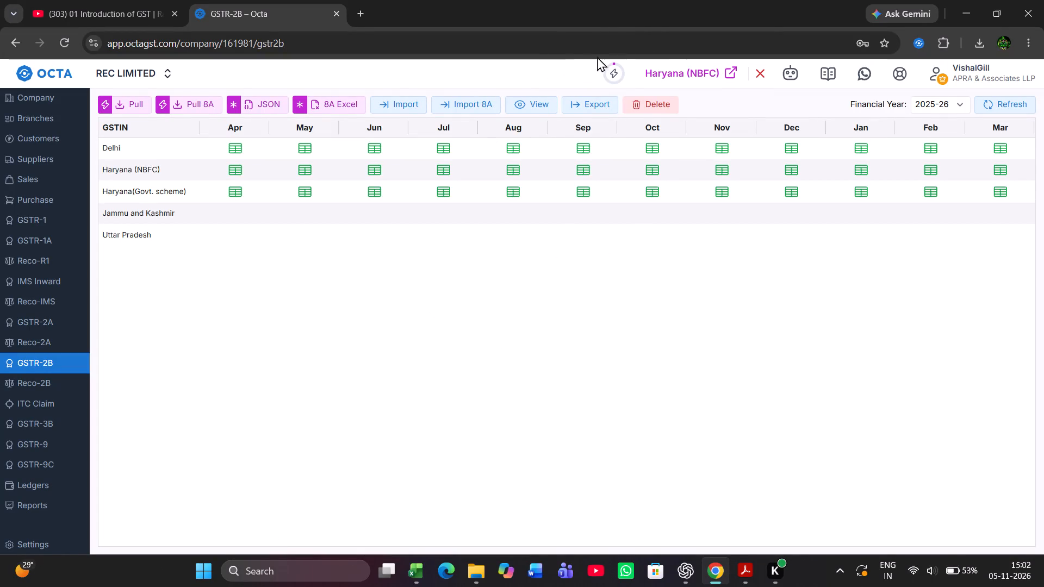
pyautogui.click(589, 100)
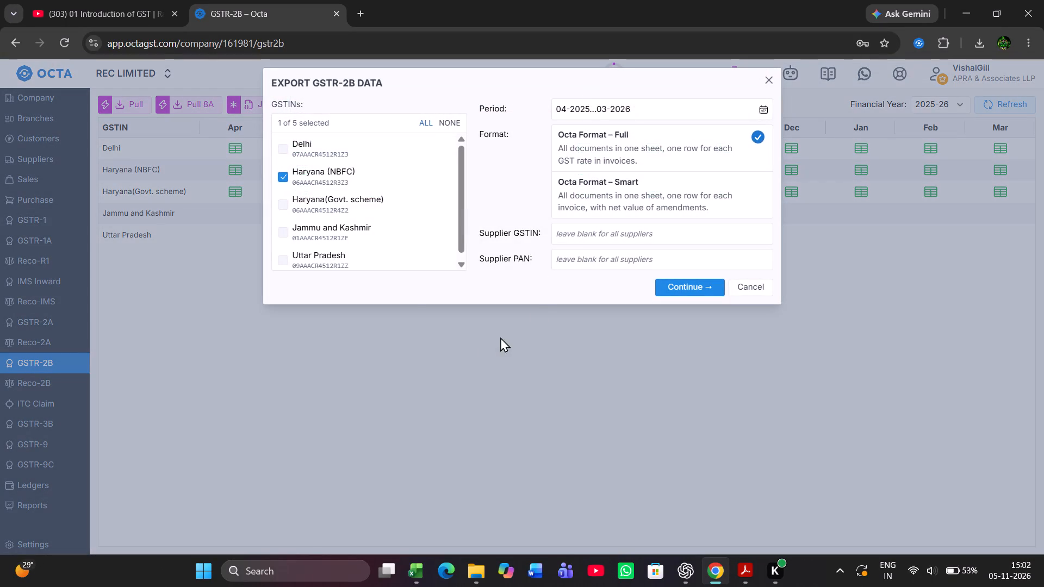
pyautogui.click(279, 180)
pyautogui.click(281, 201)
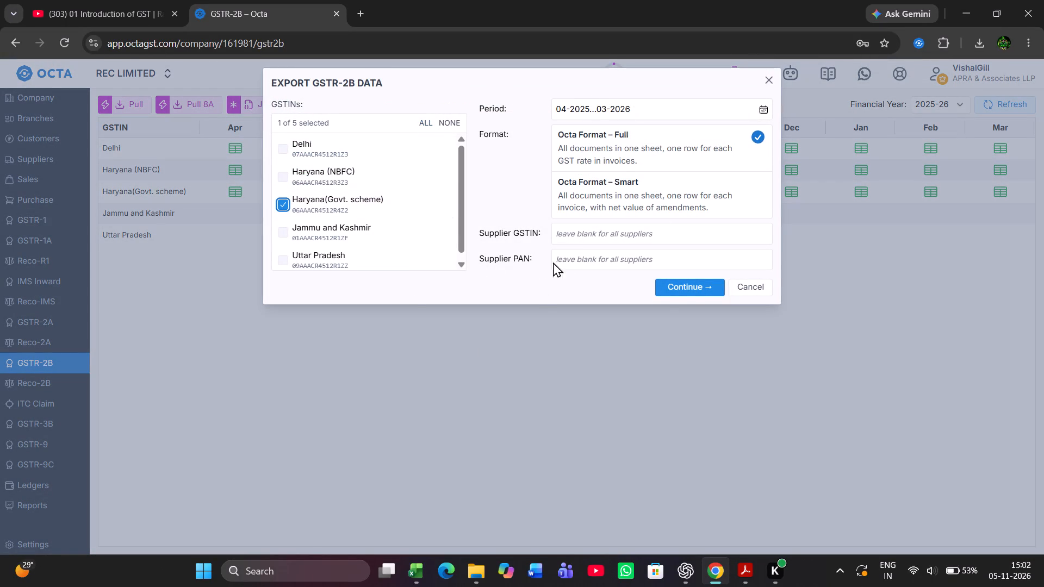
pyautogui.click(679, 201)
pyautogui.click(694, 284)
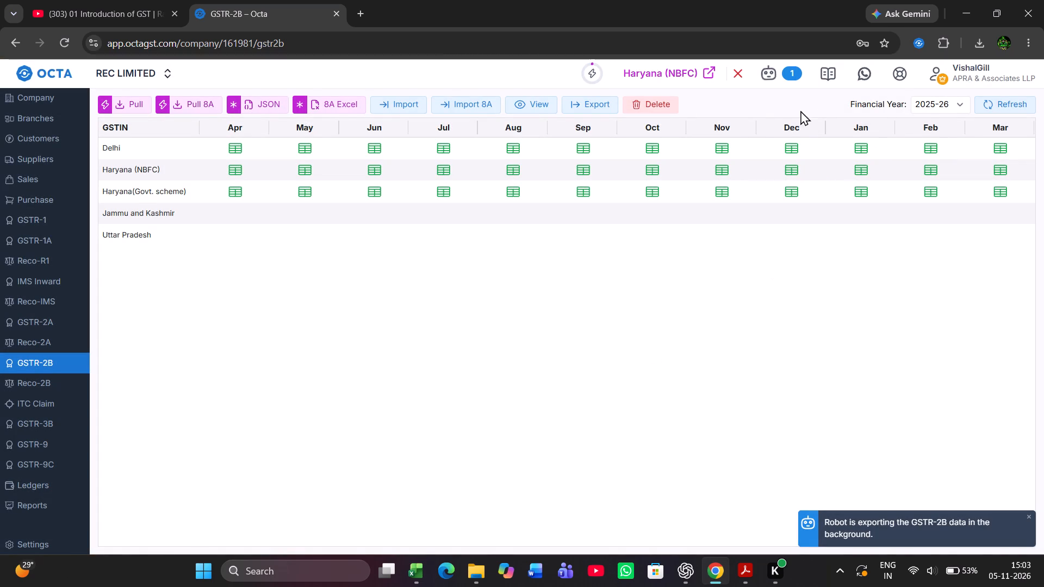
# Download the Haryana(Govt. scheme) GSTR-2B export from the robot status list and close the list.
pyautogui.click(775, 81)
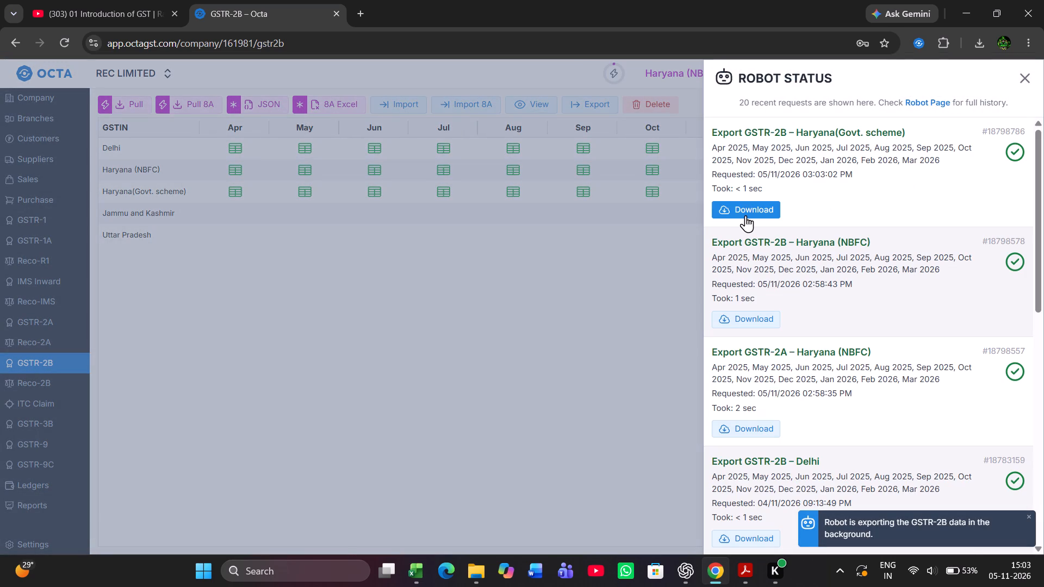
pyautogui.click(744, 215)
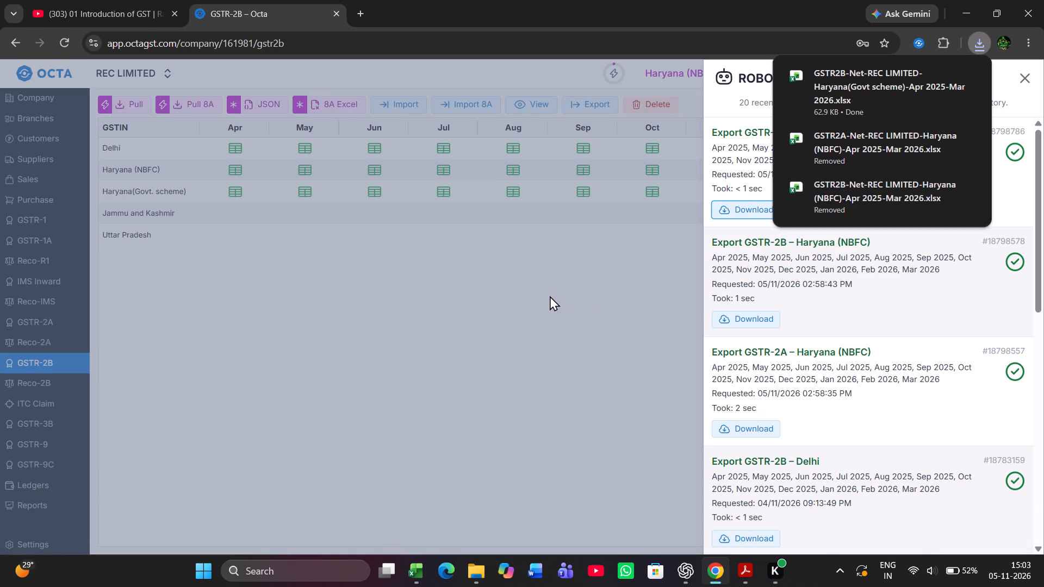
pyautogui.click(550, 296)
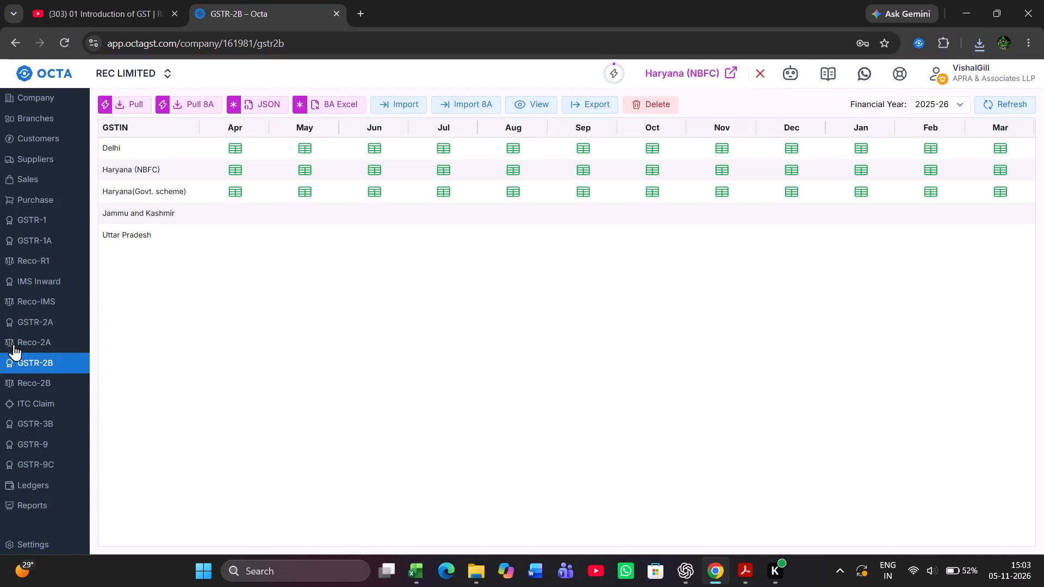
# Export April 2025 to March 2026 GSTR-2A data for Haryana(Govt. scheme) in Octa Format – Smart.
pyautogui.click(41, 315)
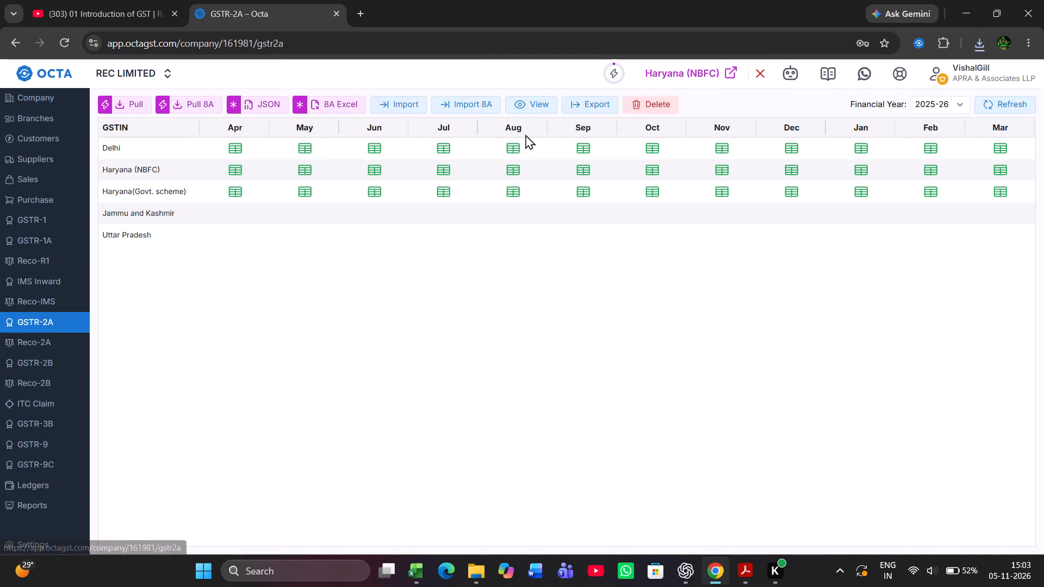
pyautogui.click(587, 108)
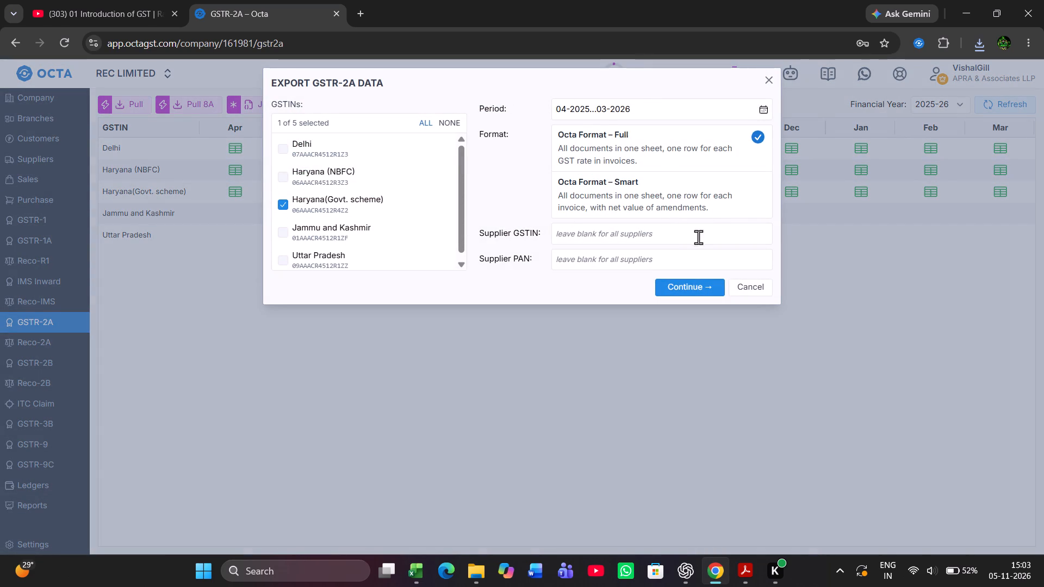
pyautogui.click(671, 179)
pyautogui.click(684, 294)
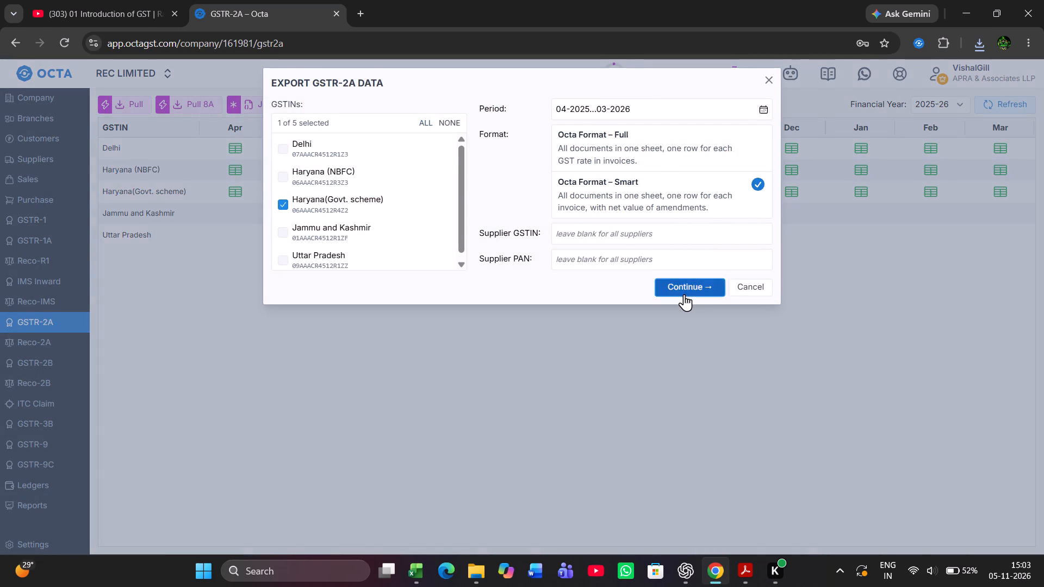
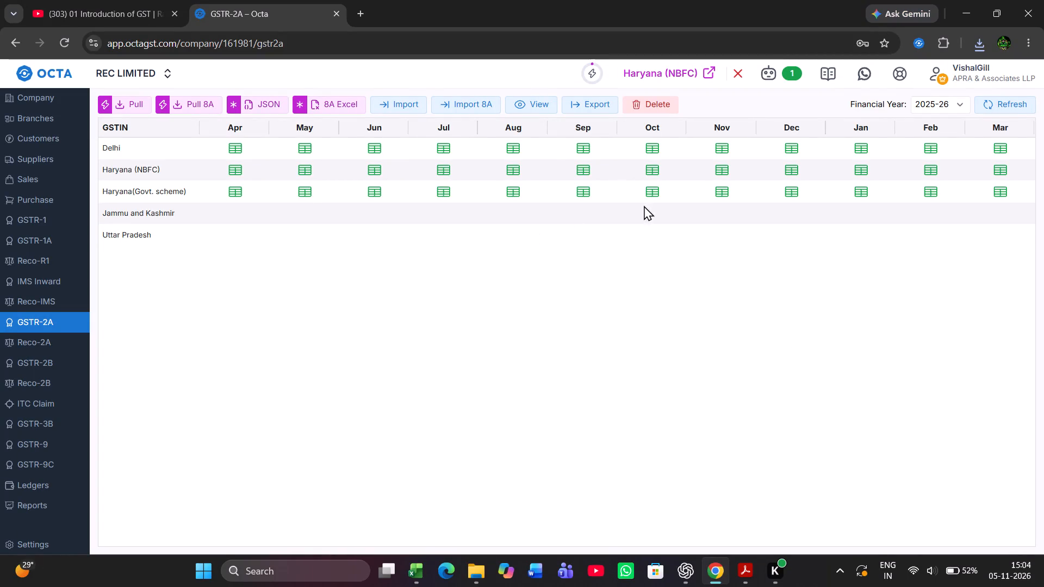
# Download the Haryana(Govt. scheme) GSTR-2A export from the robot status list and close the list.
pyautogui.click(786, 83)
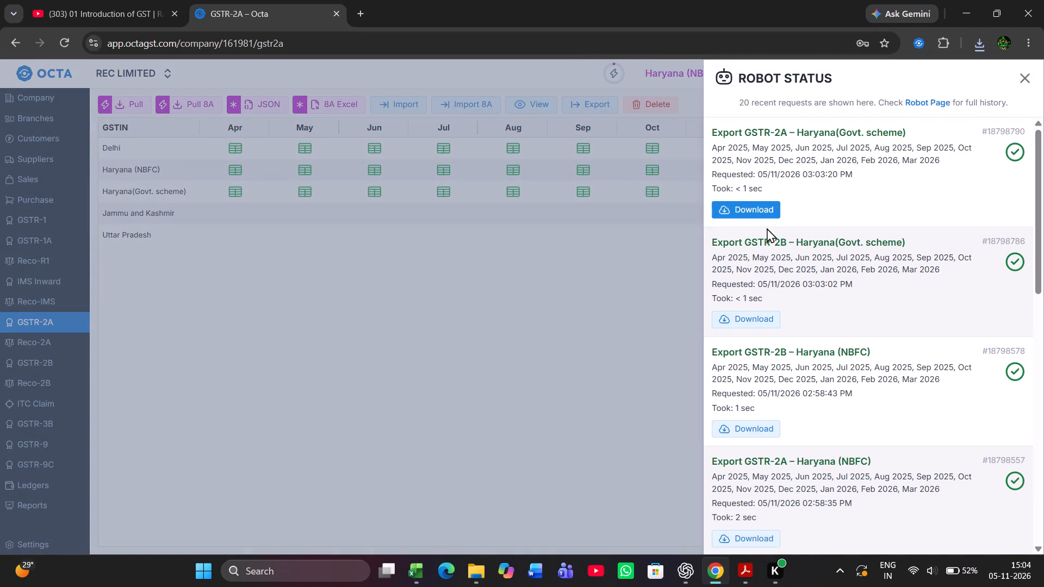
pyautogui.click(757, 217)
pyautogui.click(575, 337)
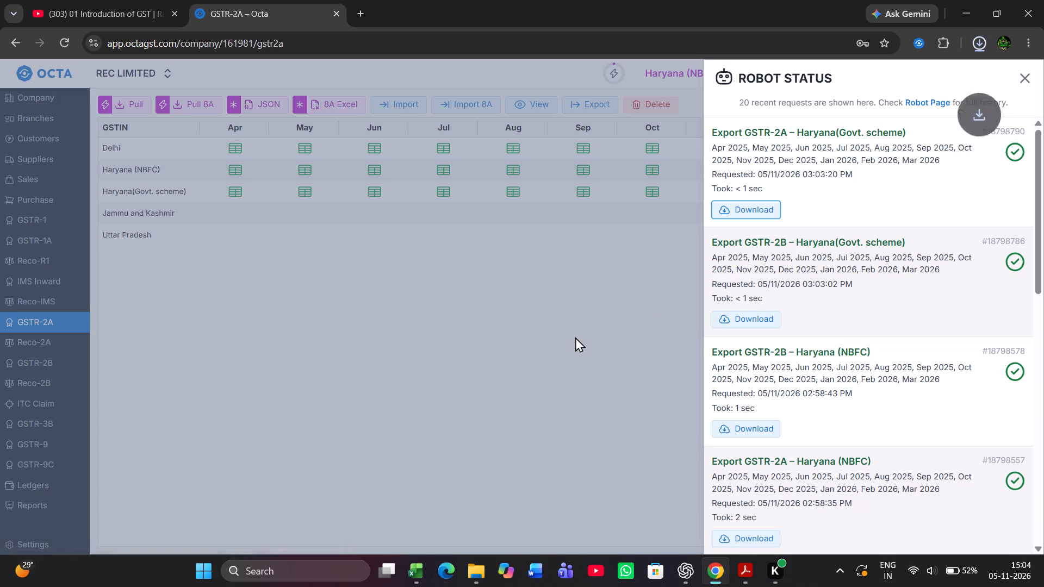
# Move the Haryana(Govt. scheme) GSTR-2A and GSTR-2B workbooks from Downloads in File Explorer into REC's HARYANA (GOVT. SCHEME) folder, sorting Downloads newest first.
pyautogui.hotkey('alt', 'Tab')
pyautogui.hotkey('alt', 'Tab')
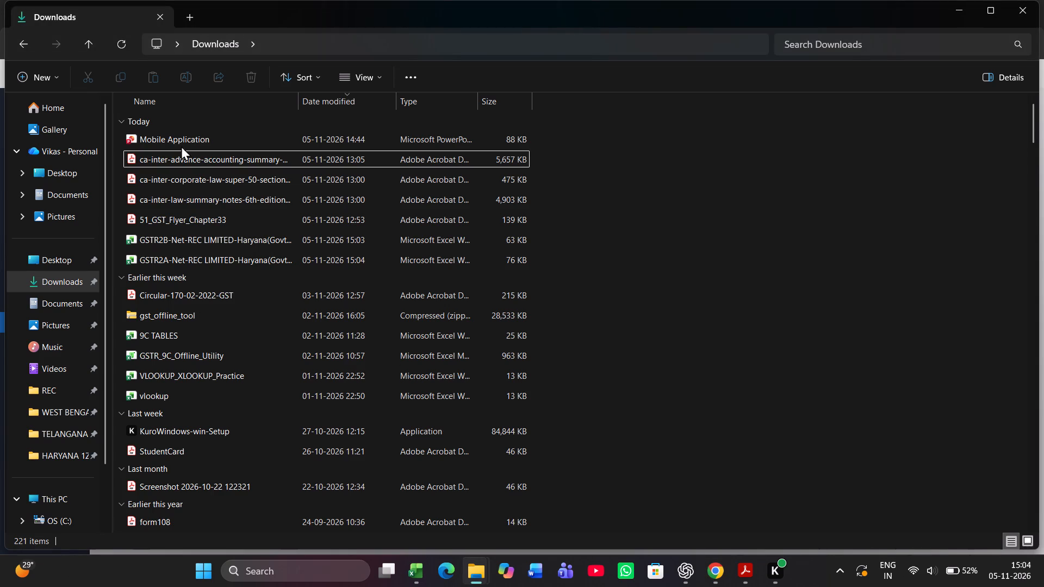
pyautogui.click(343, 102)
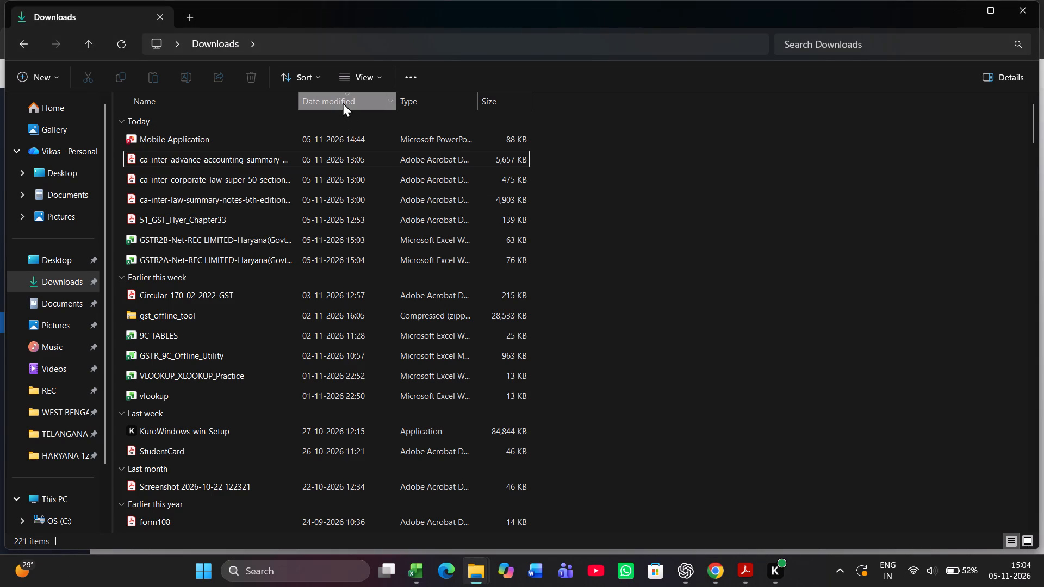
pyautogui.click(343, 102)
pyautogui.click(243, 132)
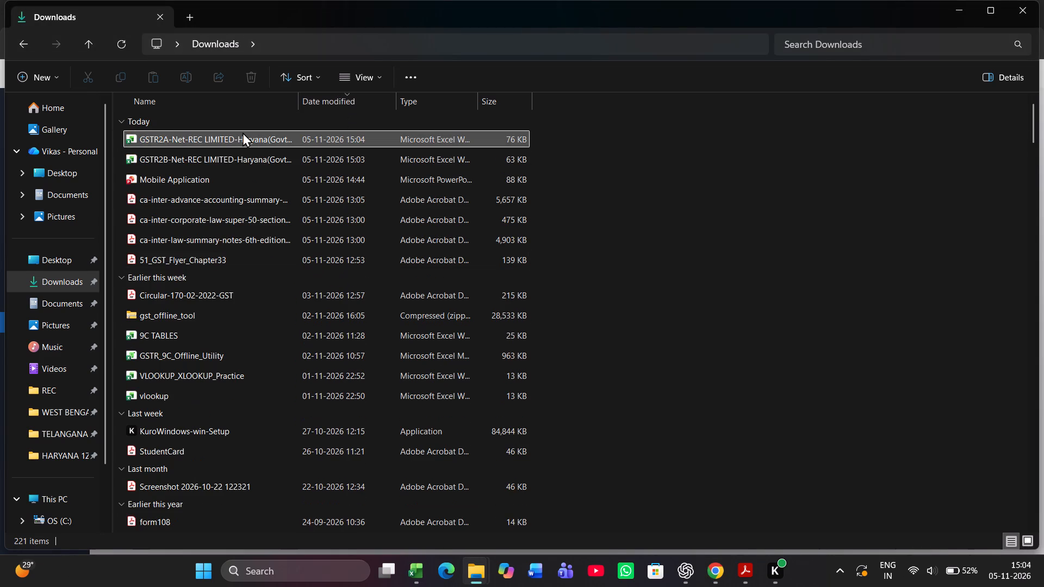
pyautogui.hotkey('shift', 'Down')
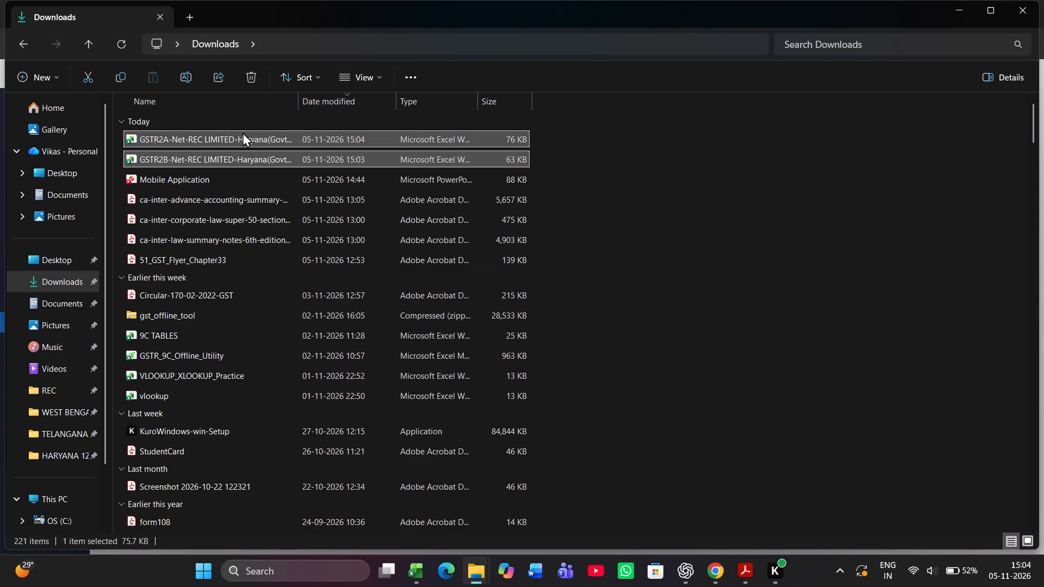
pyautogui.hotkey('ctrl', 'x')
pyautogui.hotkey('alt', 'Tab')
pyautogui.hotkey('alt', 'Tab')
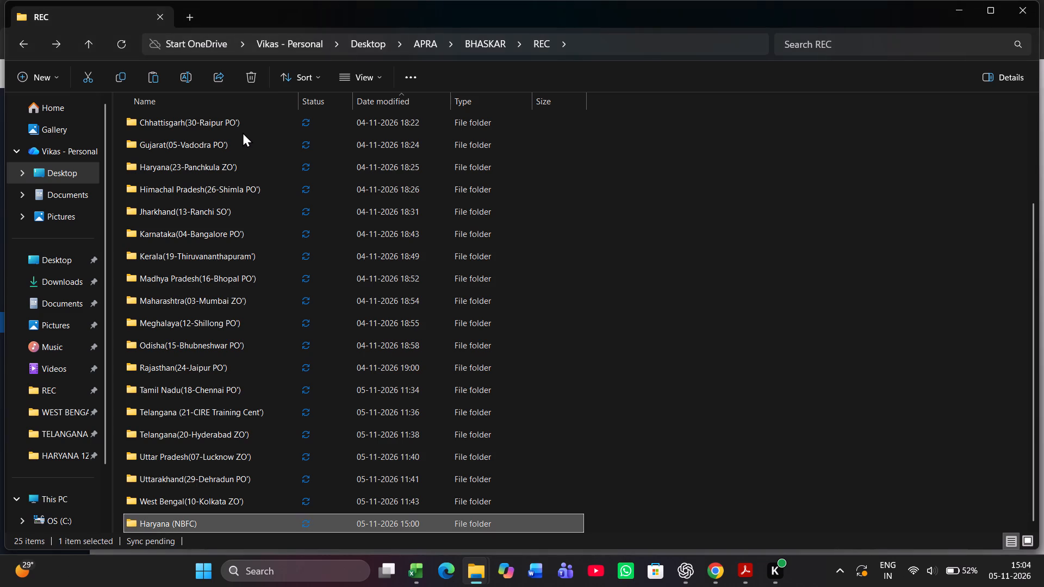
pyautogui.press('Down')
pyautogui.press('Up')
pyautogui.press('Up')
pyautogui.press('Up')
pyautogui.press('Up')
pyautogui.press('Up')
pyautogui.press('Up')
pyautogui.press('Up')
pyautogui.press('Up')
pyautogui.press('Up')
pyautogui.press('Up')
pyautogui.press('Up')
pyautogui.press('Up')
pyautogui.press('Up')
pyautogui.press('Up')
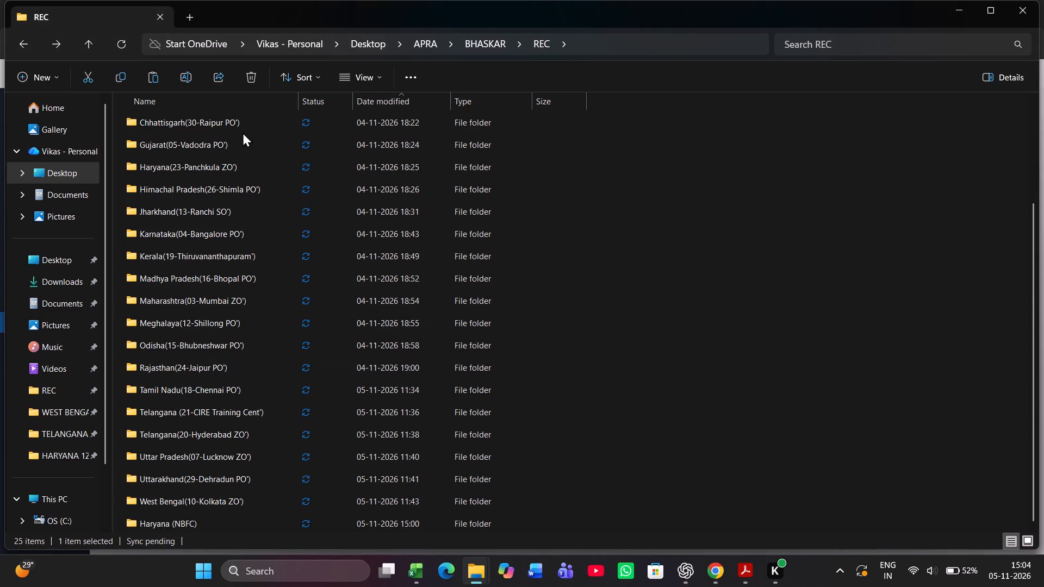
pyautogui.press('Down')
pyautogui.press('Down')
pyautogui.press('Down')
pyautogui.press('Down')
pyautogui.press('Down')
pyautogui.press('Down')
pyautogui.press('Down')
pyautogui.press('Down')
pyautogui.press('Down')
pyautogui.press('Down')
pyautogui.press('Down')
pyautogui.press('Down')
pyautogui.press('Down')
pyautogui.press('Down')
pyautogui.press('Down')
pyautogui.press('Down')
pyautogui.press('Down')
pyautogui.press('Down')
pyautogui.press('Down')
pyautogui.press('Down')
pyautogui.press('Down')
pyautogui.press('Down')
pyautogui.press('Down')
pyautogui.press('Down')
pyautogui.press('Down')
pyautogui.press('Down')
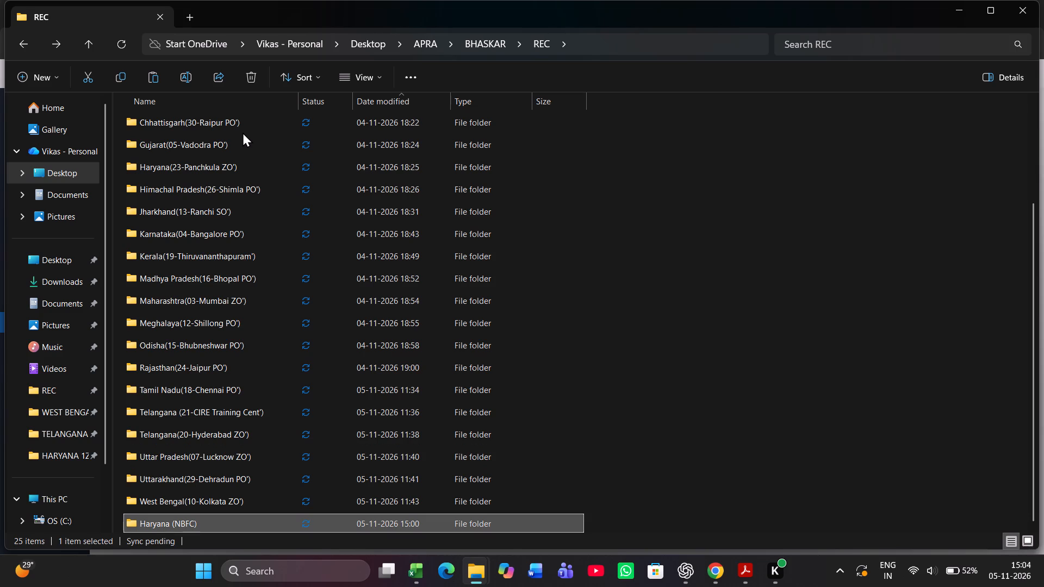
pyautogui.press('Down')
pyautogui.press('Up')
pyautogui.press('Up')
pyautogui.press('Up')
pyautogui.press('Up')
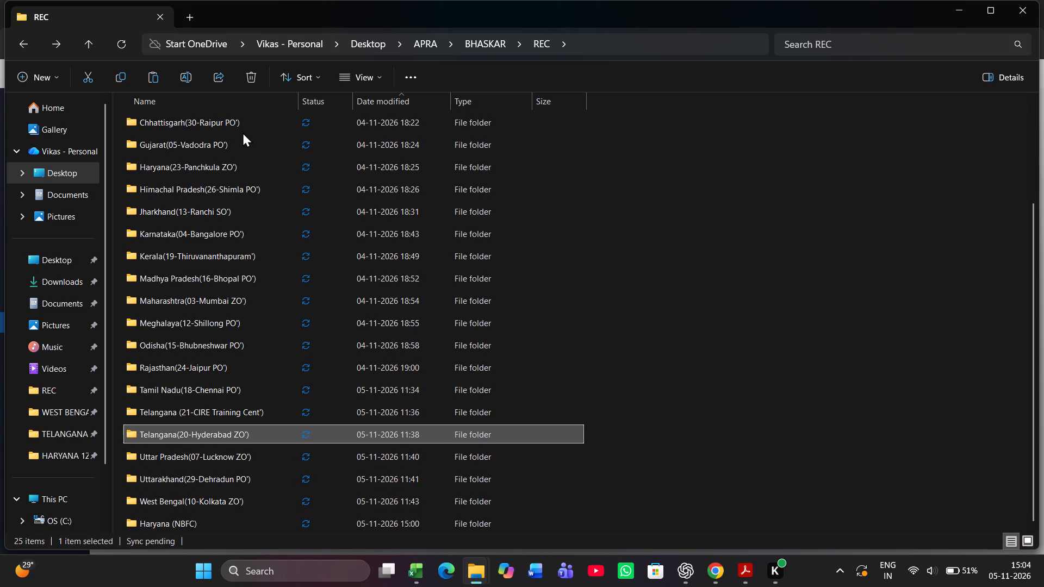
pyautogui.press('Up')
pyautogui.press('Up')
pyautogui.press('Up')
pyautogui.press('Up')
pyautogui.press('Up')
pyautogui.press('Up')
pyautogui.press('Up')
pyautogui.press('Up')
pyautogui.press('Up')
pyautogui.press('Up')
pyautogui.press('Up')
pyautogui.press('Up')
pyautogui.press('Up')
pyautogui.press('Up')
pyautogui.press('Up')
pyautogui.press('Up')
pyautogui.press('Up')
pyautogui.press('Up')
pyautogui.press('Up')
pyautogui.press('Up')
pyautogui.press('Up')
pyautogui.press('Up')
pyautogui.press('Up')
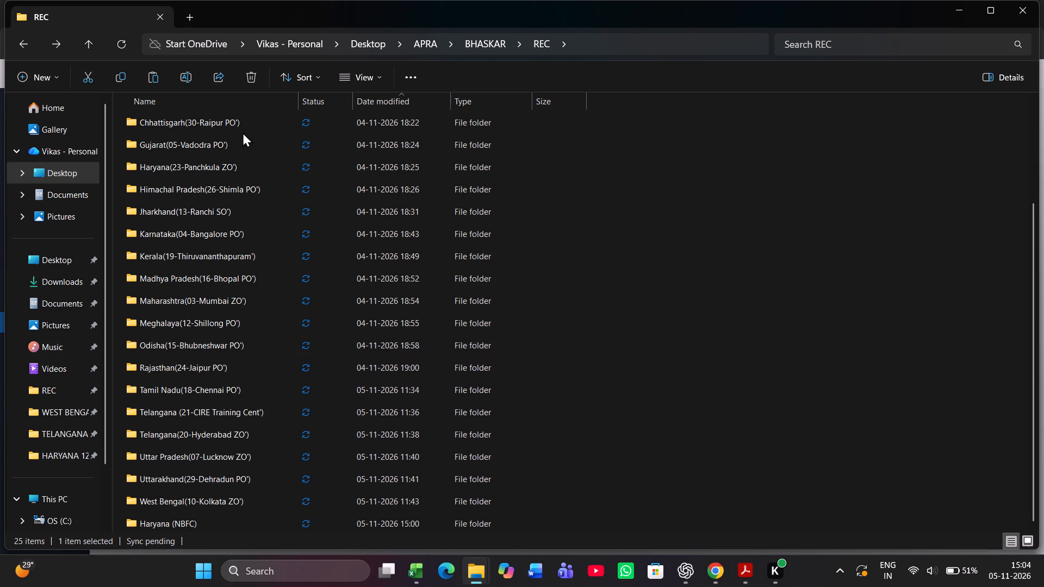
pyautogui.press('Down')
pyautogui.press('Down')
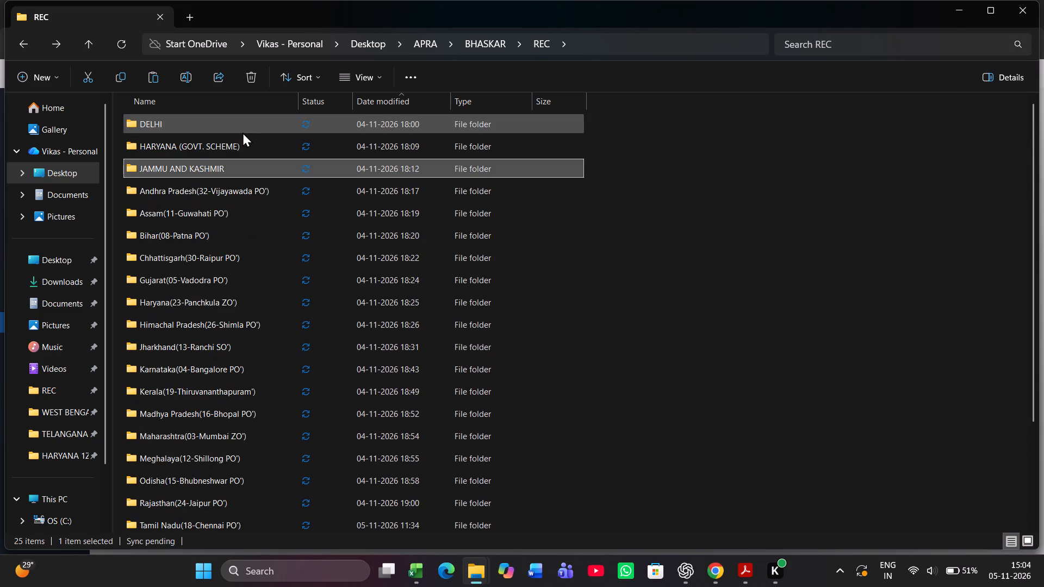
pyautogui.press('Up')
pyautogui.press('Return')
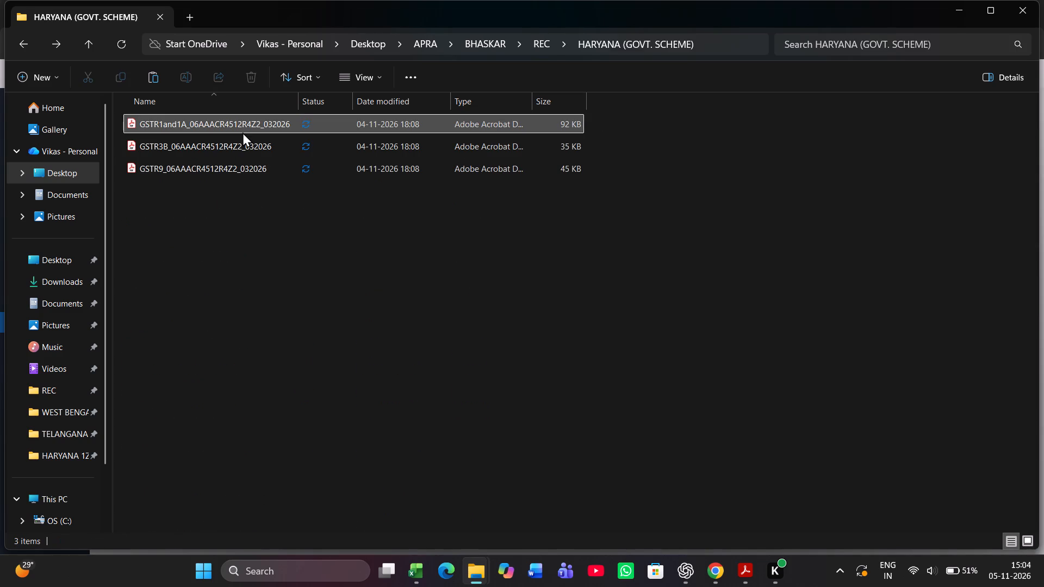
pyautogui.hotkey('ctrl', 'v')
# Return to the REC folder and open its DELHI folder.
pyautogui.press('BackSpace')
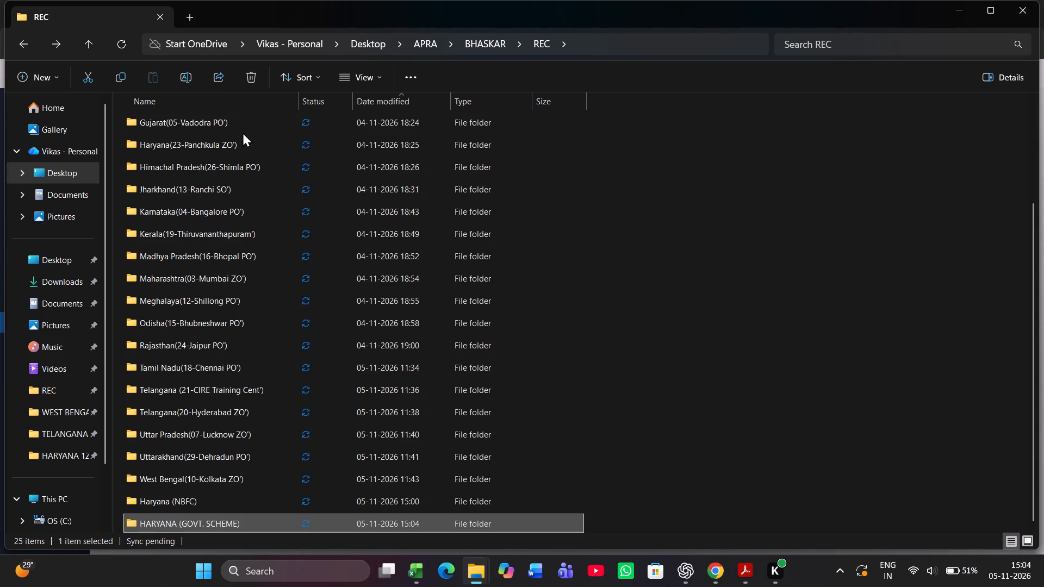
pyautogui.press('Up')
pyautogui.press('Up')
pyautogui.press('Up')
pyautogui.press('Up')
pyautogui.press('Up')
pyautogui.press('Up')
pyautogui.press('Up')
pyautogui.press('Up')
pyautogui.press('Up')
pyautogui.press('Up')
pyautogui.press('Up')
pyautogui.press('Up')
pyautogui.press('Up')
pyautogui.press('Up')
pyautogui.press('Up')
pyautogui.press('Up')
pyautogui.press('Up')
pyautogui.press('Up')
pyautogui.press('Up')
pyautogui.press('Up')
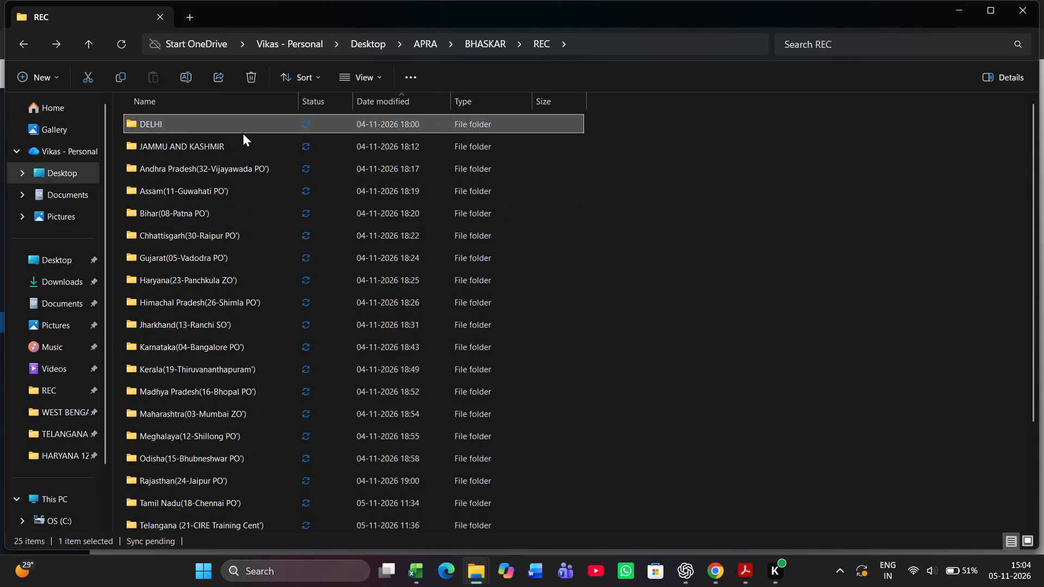
pyautogui.press('Return')
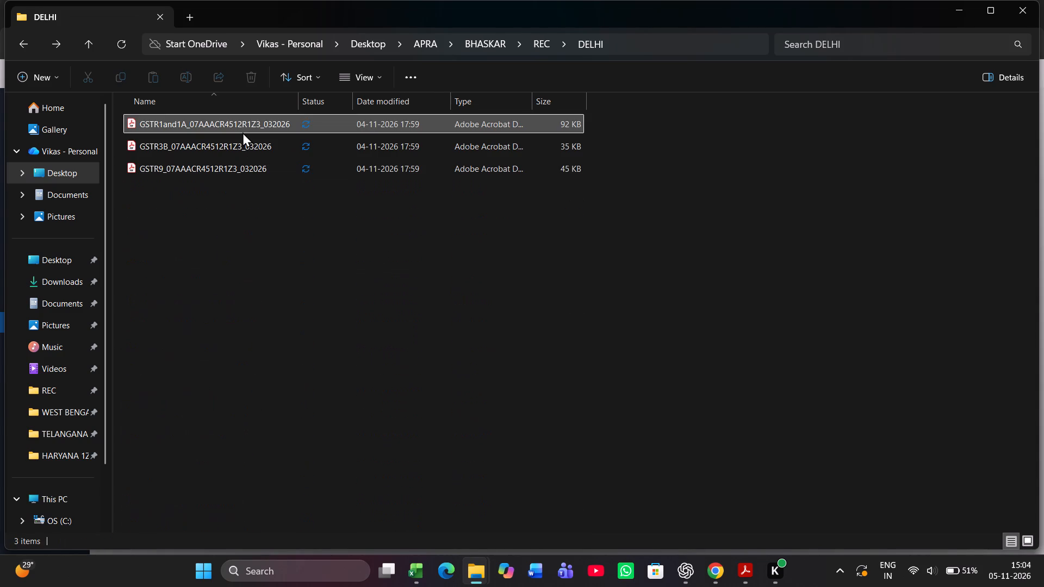
# Switch to Octa in Chrome and export April 2025 to March 2026 GSTR-2A data for Delhi only, in Octa Format – Smart.
pyautogui.hotkey('alt', 'Tab')
pyautogui.hotkey('alt', 'Tab')
pyautogui.hotkey('alt', 'Tab')
pyautogui.hotkey('alt', 'Tab')
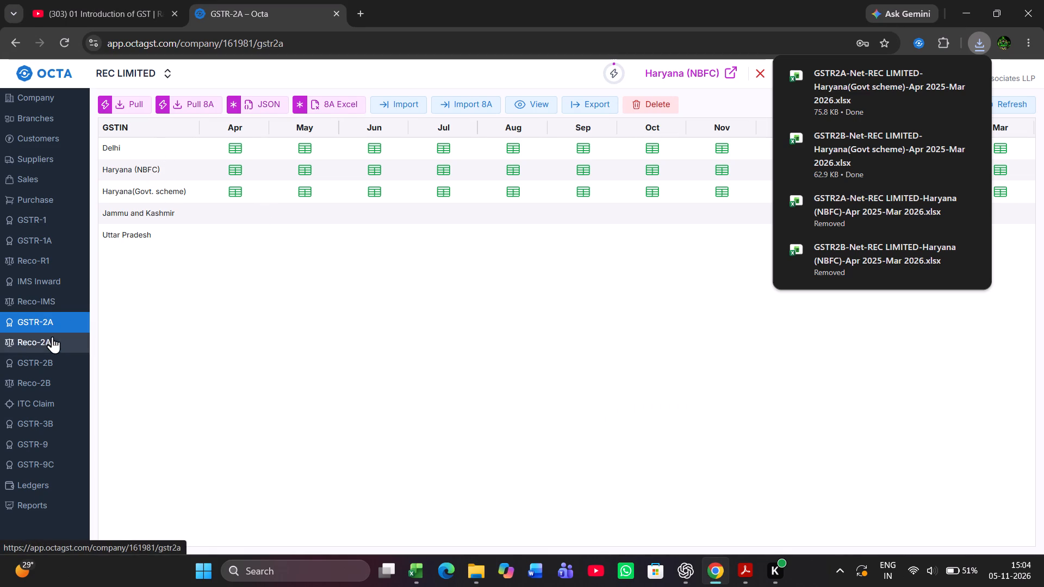
pyautogui.click(442, 382)
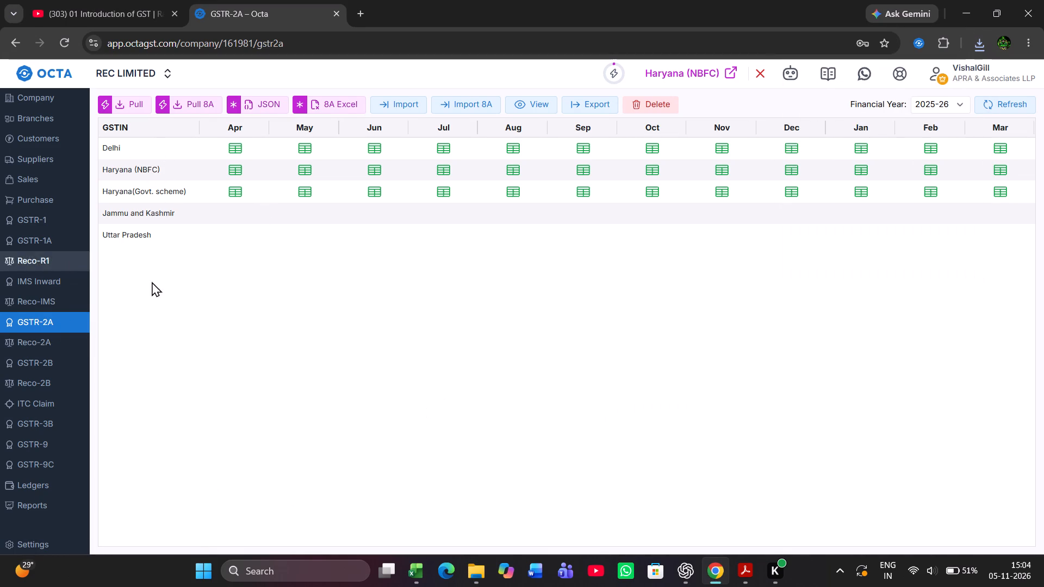
pyautogui.click(583, 102)
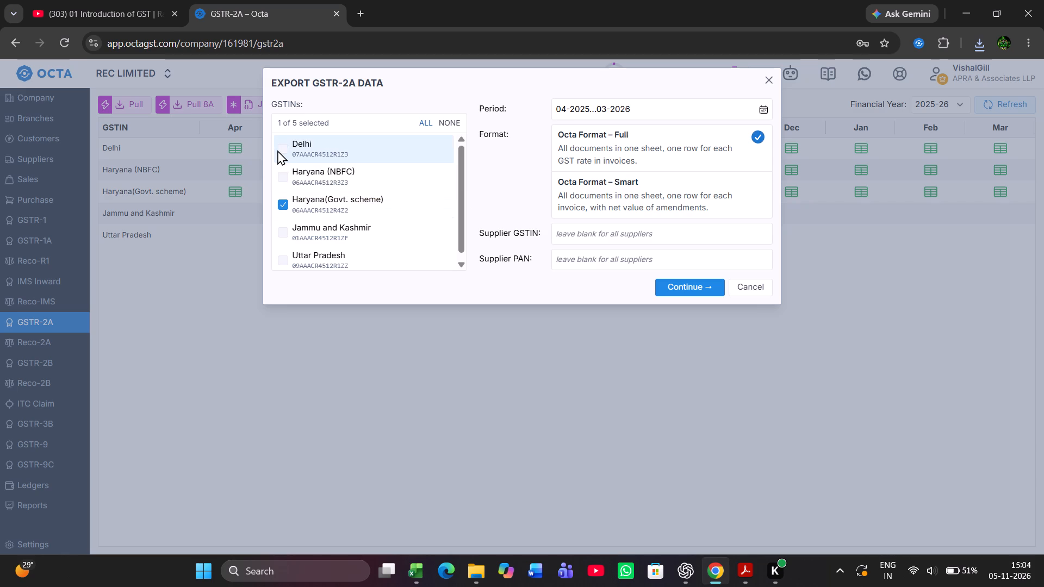
pyautogui.click(277, 150)
pyautogui.click(282, 149)
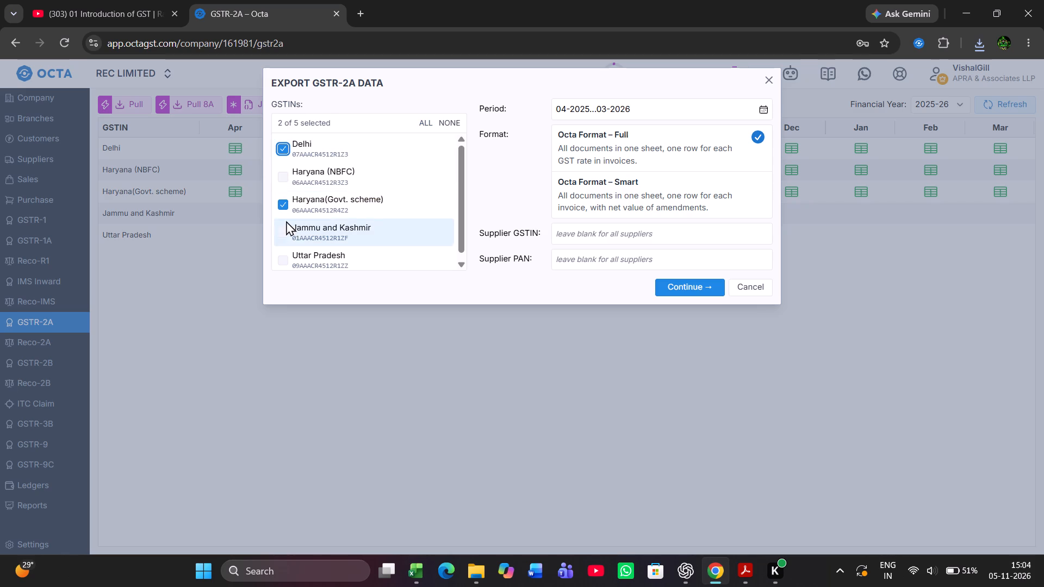
pyautogui.click(281, 207)
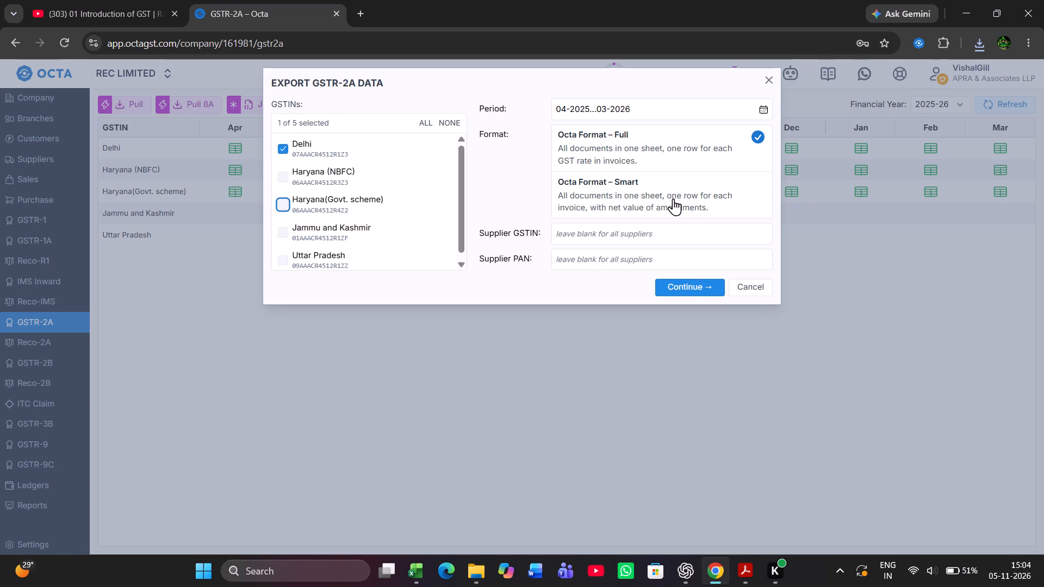
pyautogui.click(673, 199)
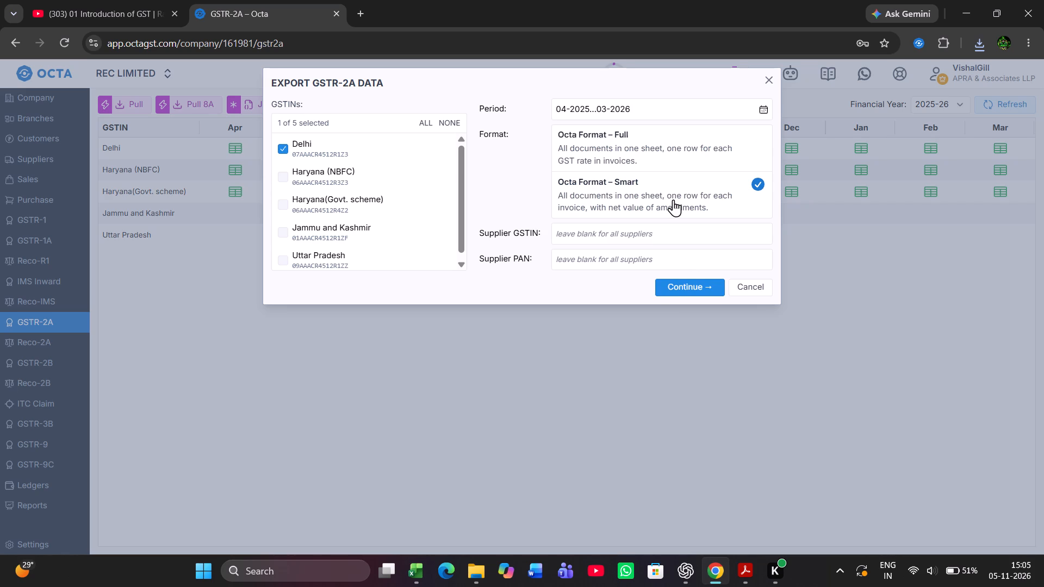
pyautogui.click(685, 294)
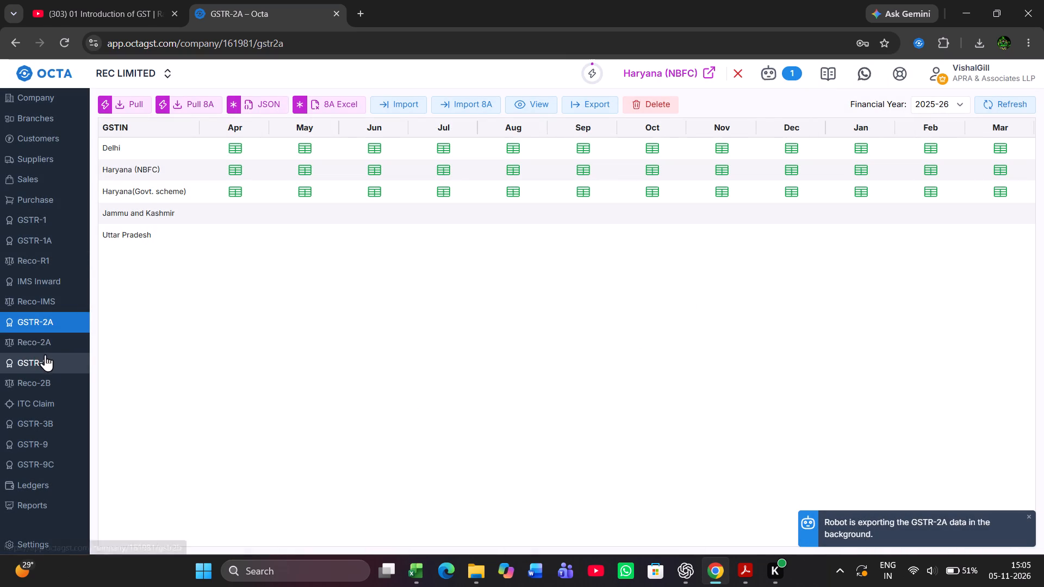
# Export April 2025 to March 2026 GSTR-2B data for Delhi in Octa Format – Smart.
pyautogui.click(48, 379)
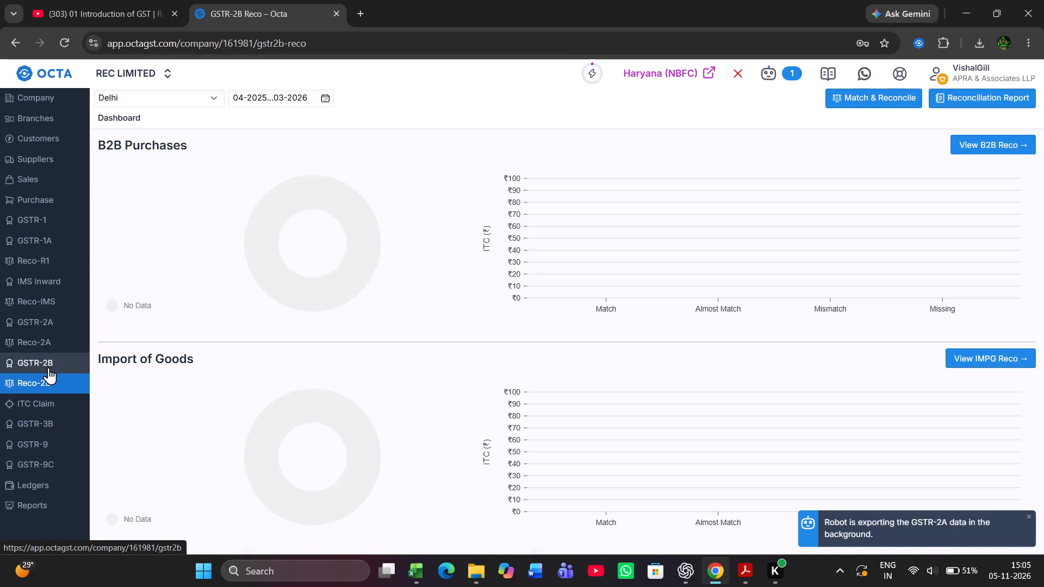
pyautogui.click(48, 367)
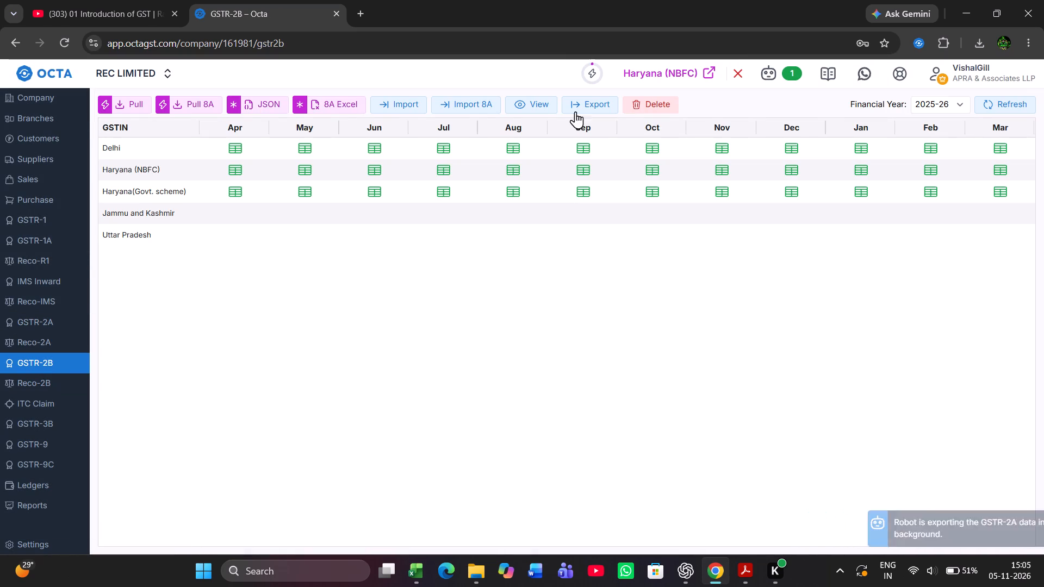
pyautogui.click(585, 107)
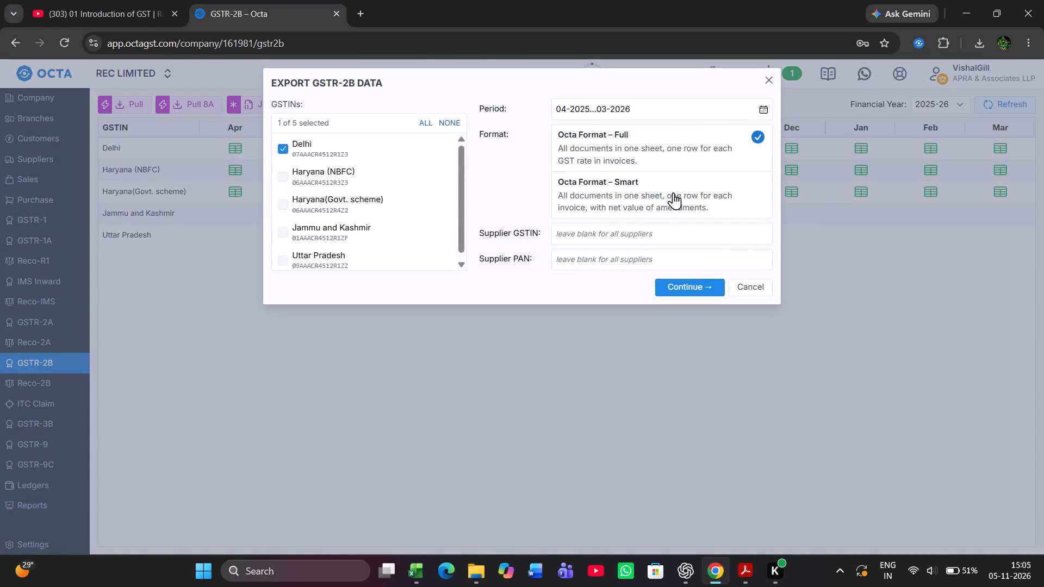
pyautogui.click(669, 194)
pyautogui.click(686, 289)
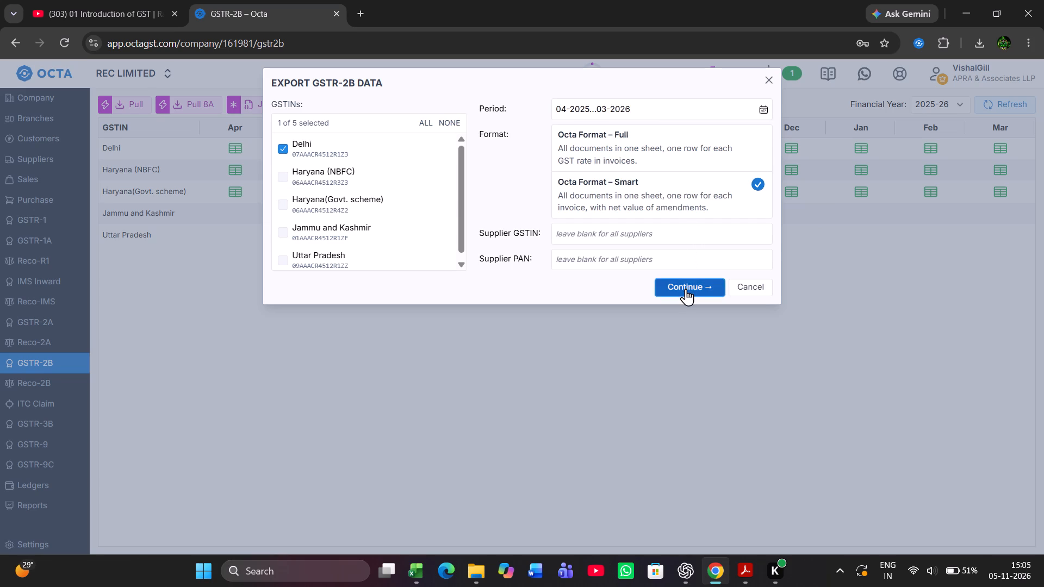
pyautogui.click(782, 76)
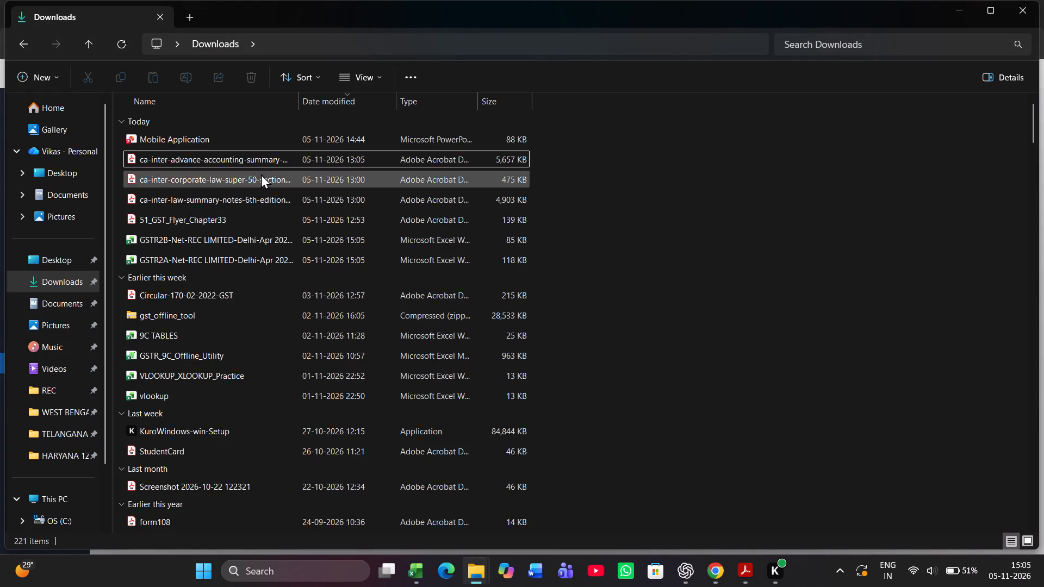
pyautogui.click(228, 234)
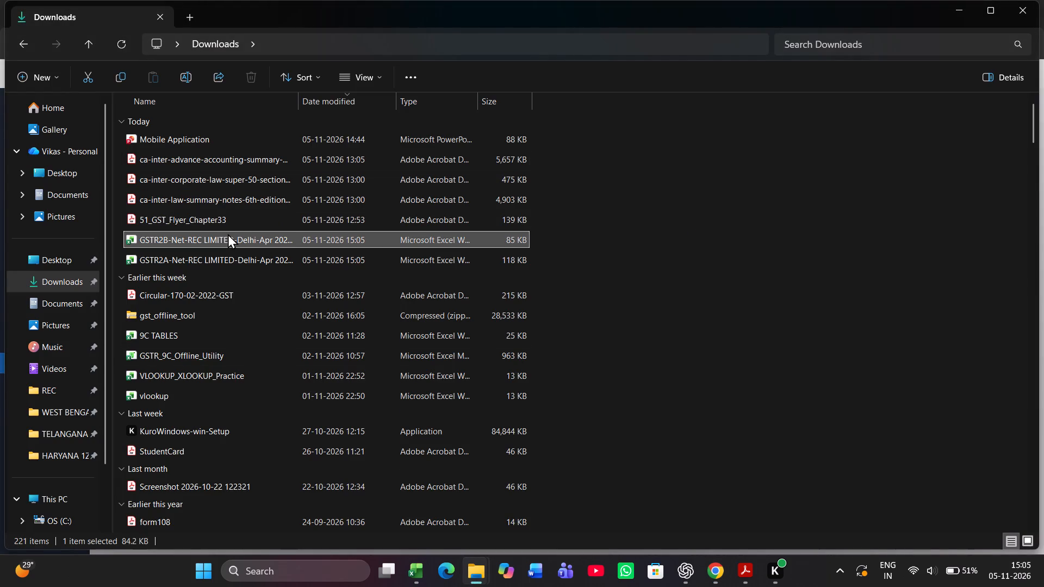
pyautogui.hotkey('shift', 'Down')
pyautogui.hotkey('ctrl', 'x')
pyautogui.hotkey('alt', 'Tab')
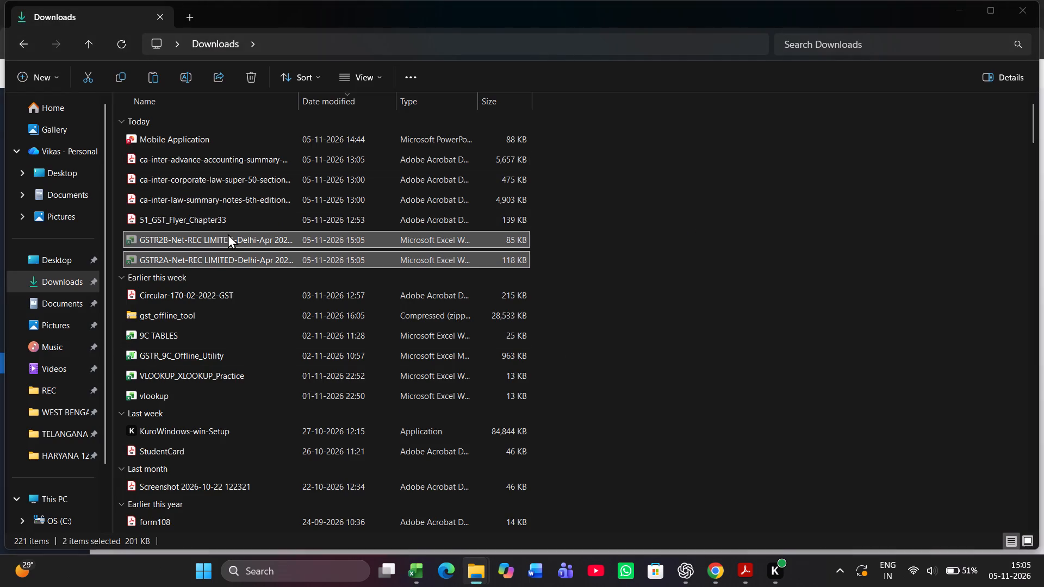
pyautogui.hotkey('alt', 'Tab')
pyautogui.hotkey('ctrl', 'v')
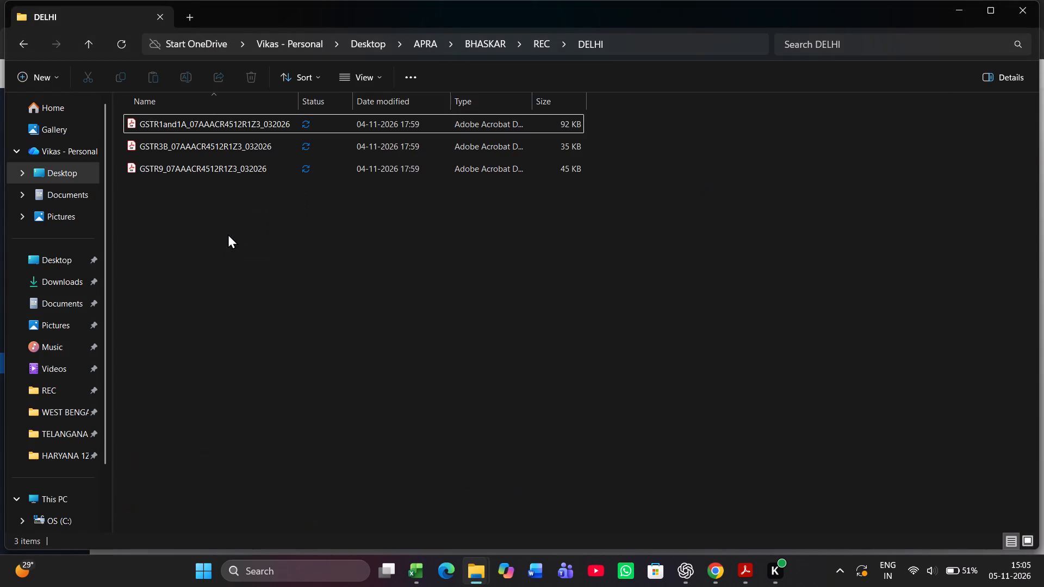
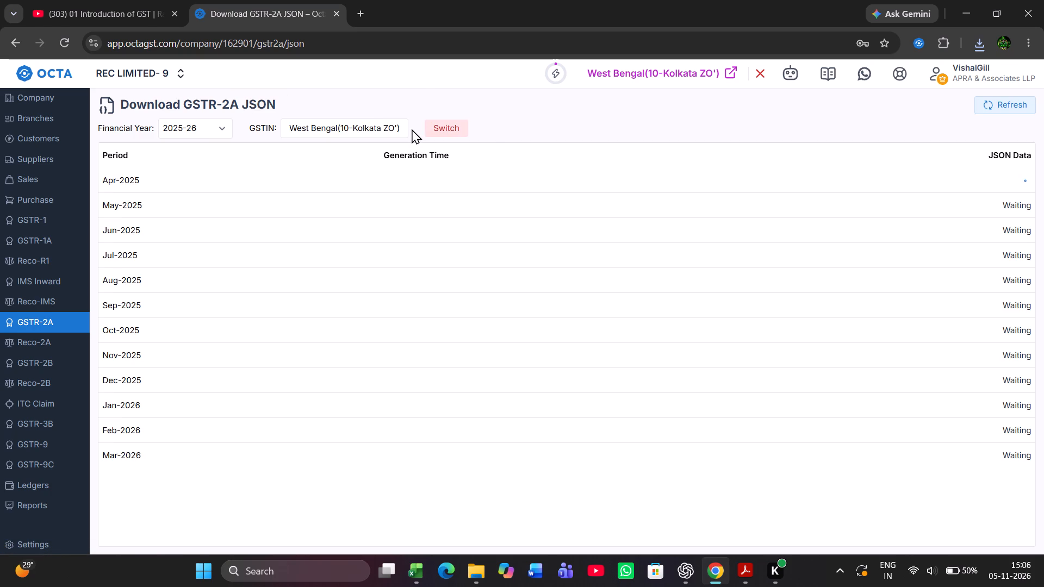
# Switch the government portal login for the GSTR-2A JSON download to Andhra Pradesh(32-Vijayawada PO') and log in with the saved credentials.
pyautogui.click(458, 134)
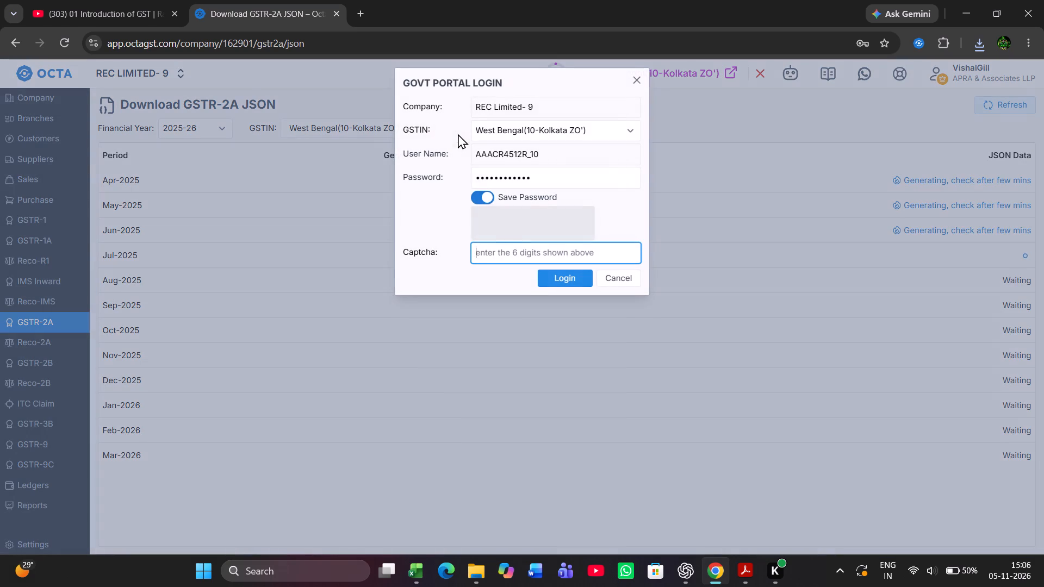
pyautogui.click(624, 132)
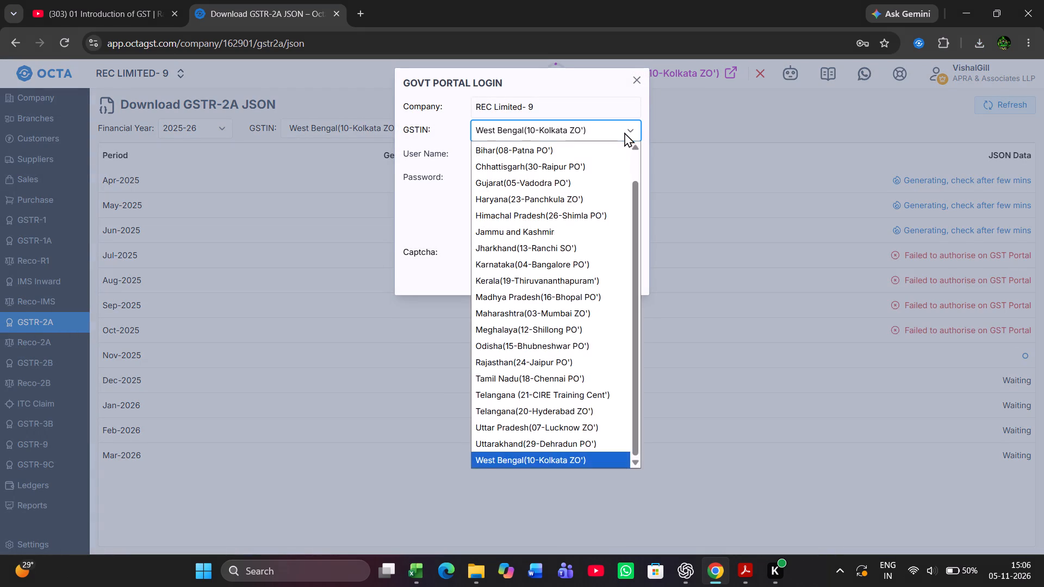
pyautogui.scroll(5, 551, 192)
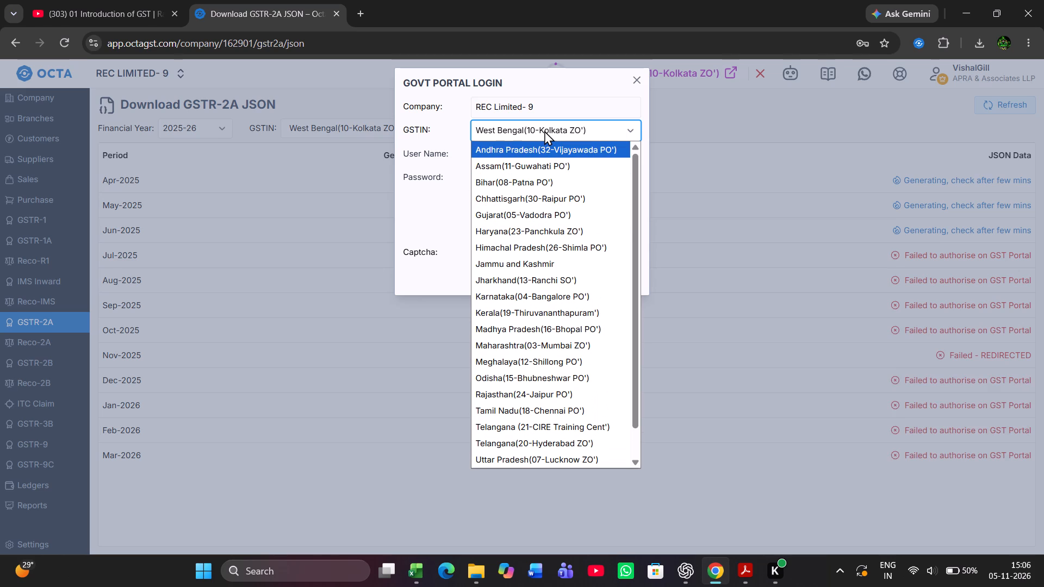
pyautogui.click(557, 144)
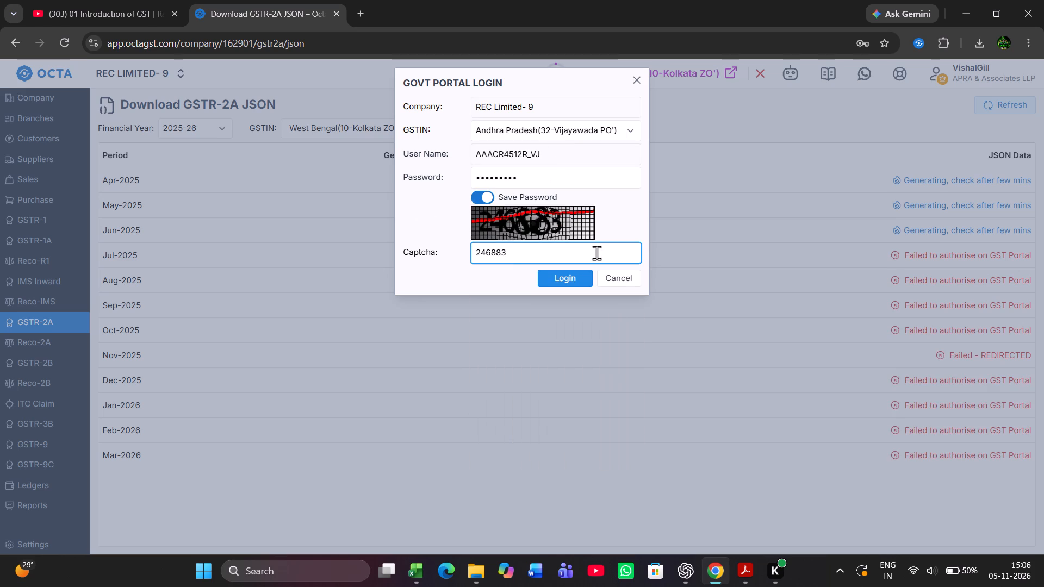
pyautogui.click(568, 283)
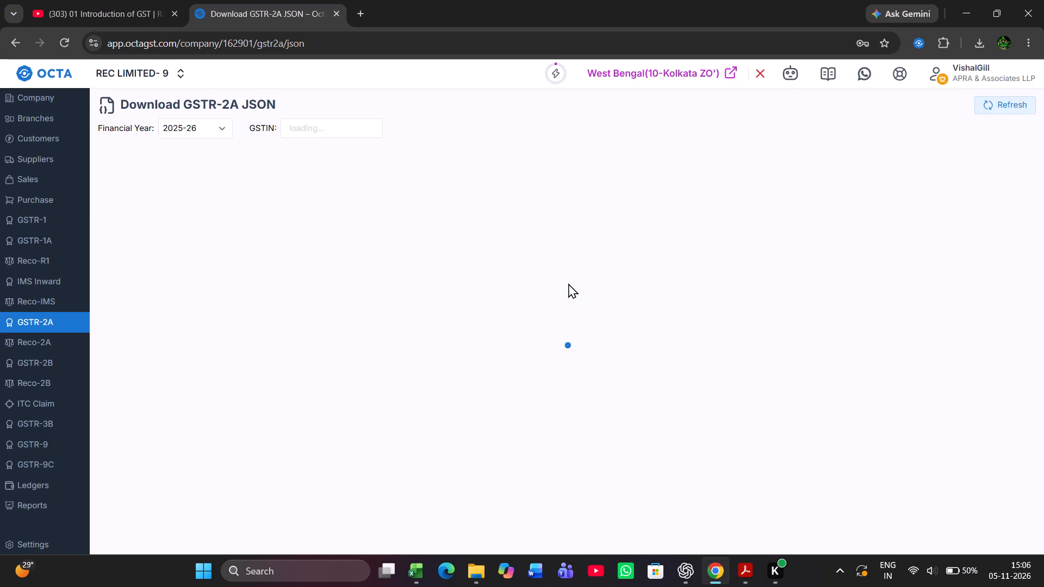
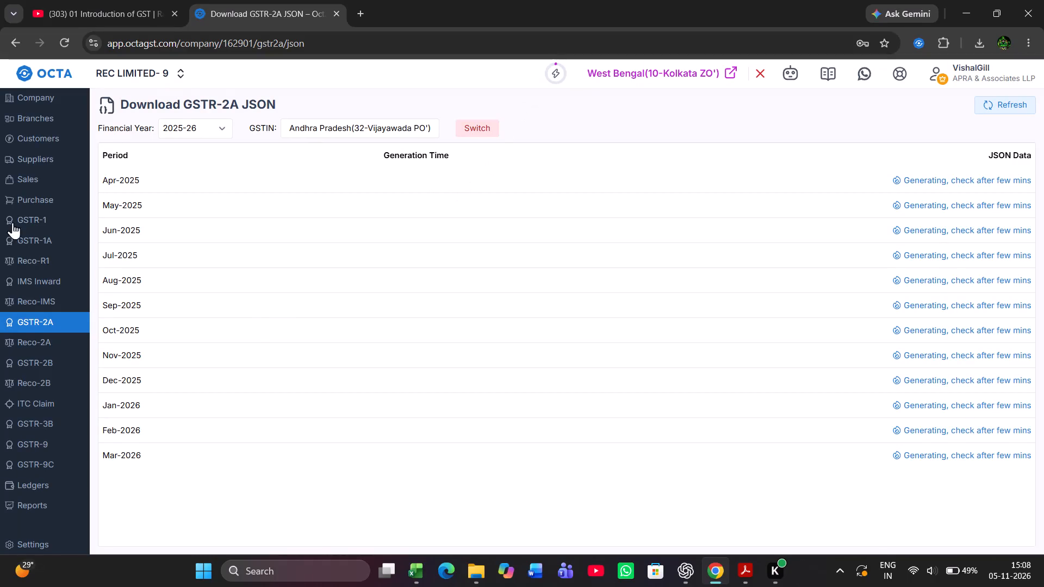
# Switch the government portal login for the GSTR-2A JSON download to Assam(11-Guwahati PO') and log in with the saved credentials.
pyautogui.click(481, 132)
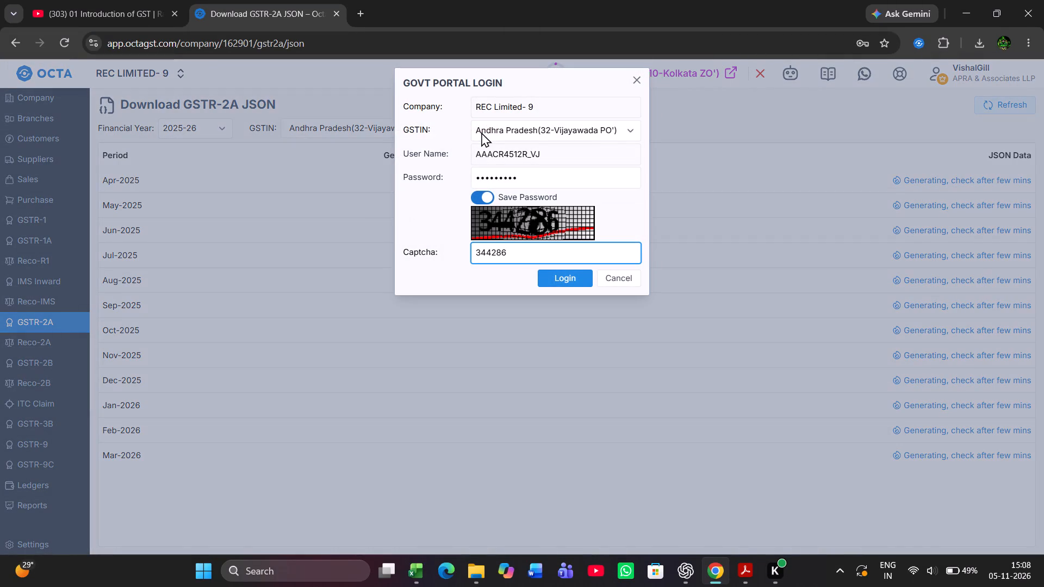
pyautogui.click(613, 129)
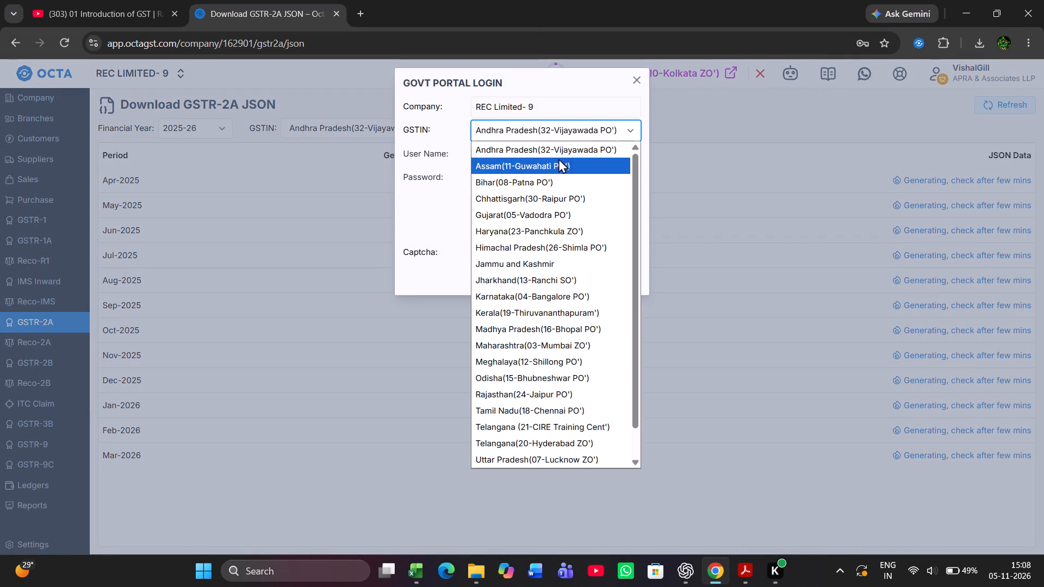
pyautogui.click(556, 159)
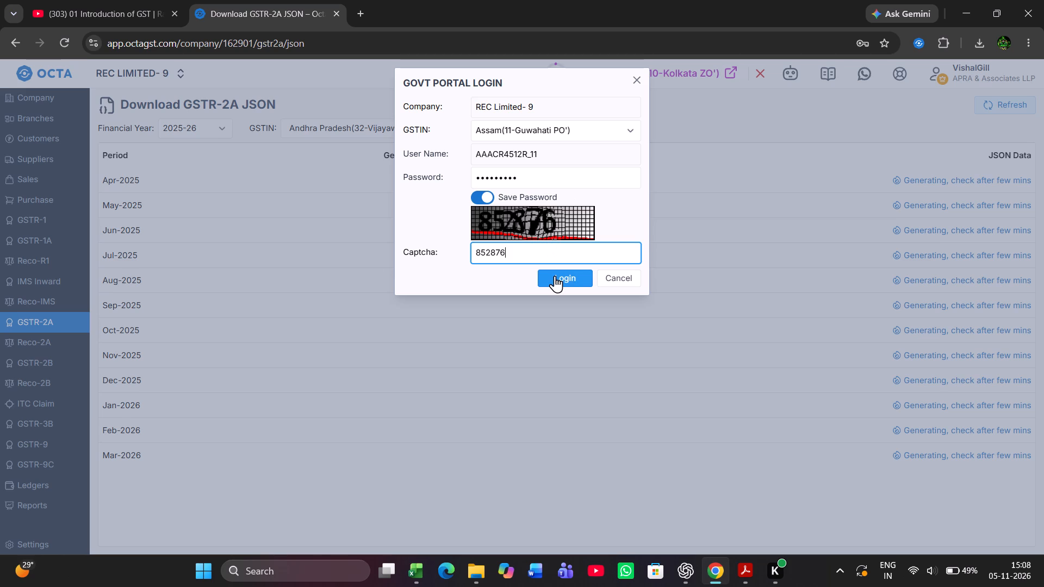
pyautogui.press('Return')
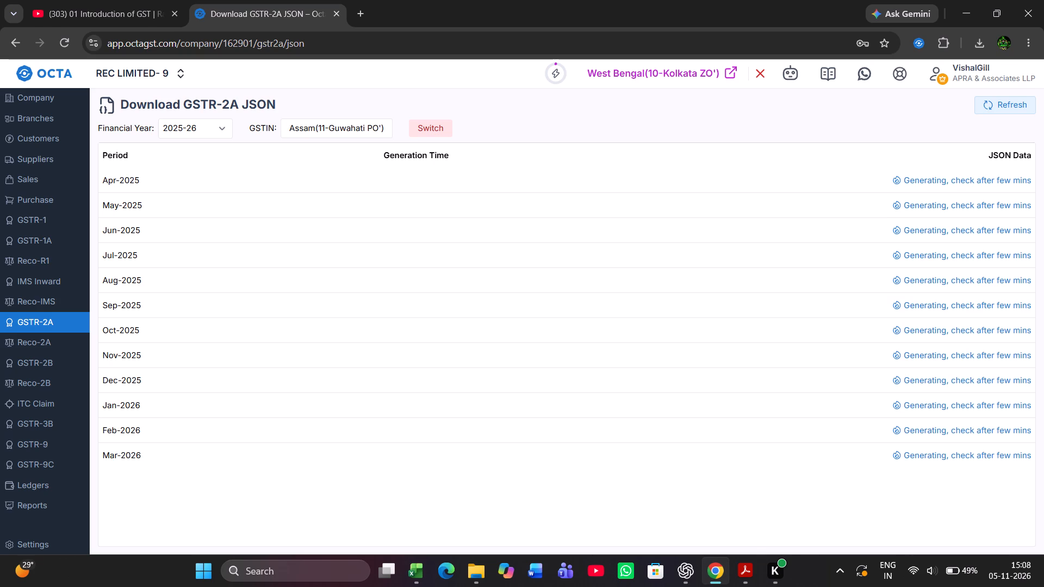
# Switch the government portal login for the GSTR-2A JSON download to Bihar(08-Patna PO').
pyautogui.click(434, 122)
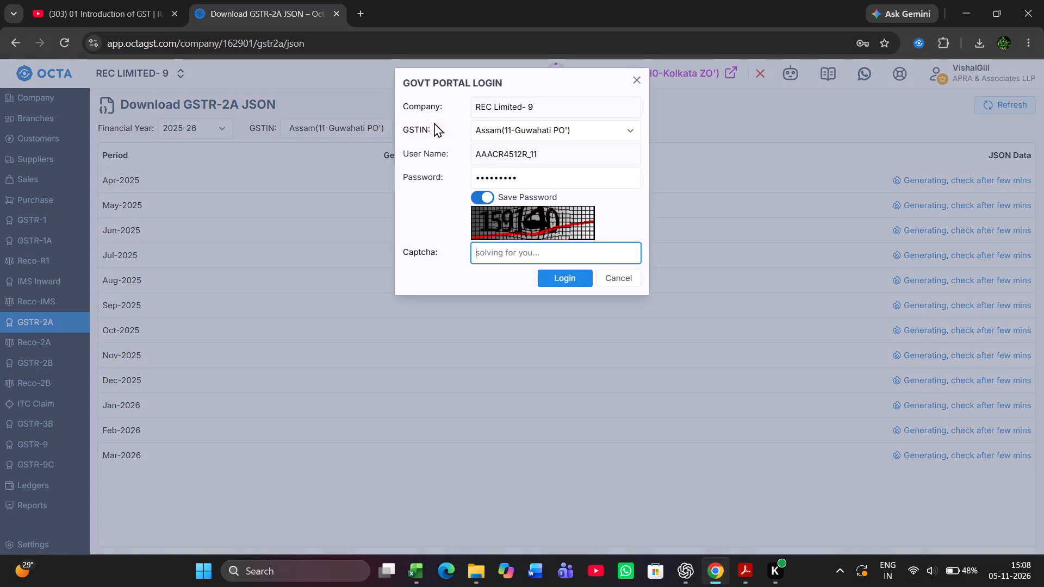
pyautogui.click(624, 124)
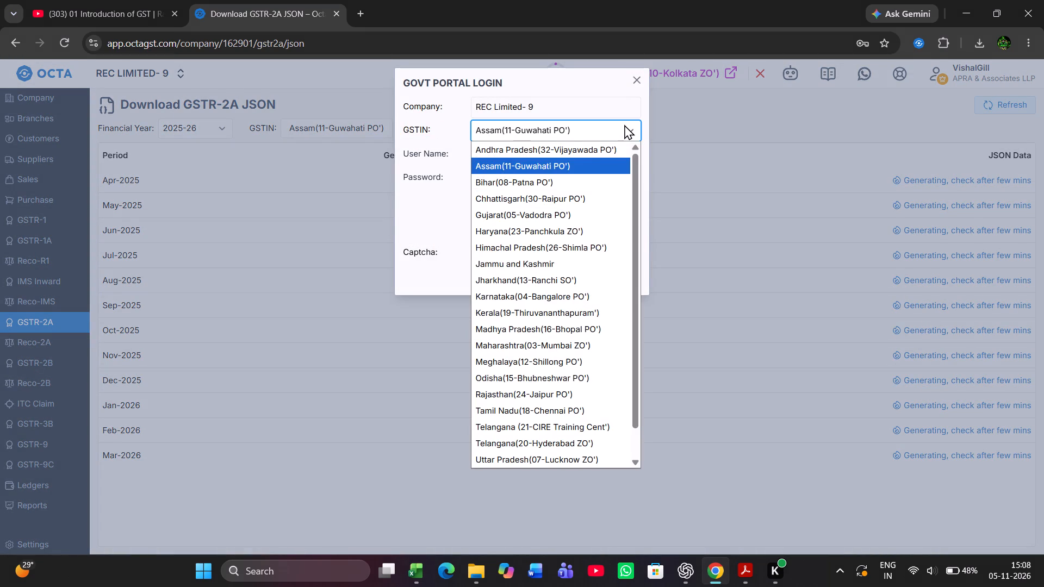
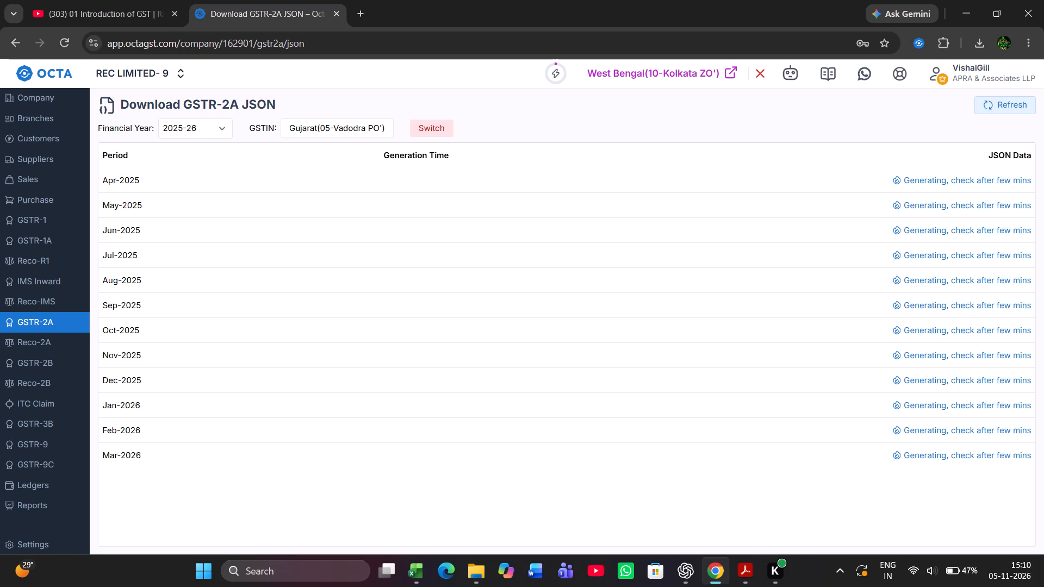
# Switch the government portal login for the GSTR-2A JSON download to Haryana(23-Panchkula ZO') and log in with the saved credentials.
pyautogui.click(433, 121)
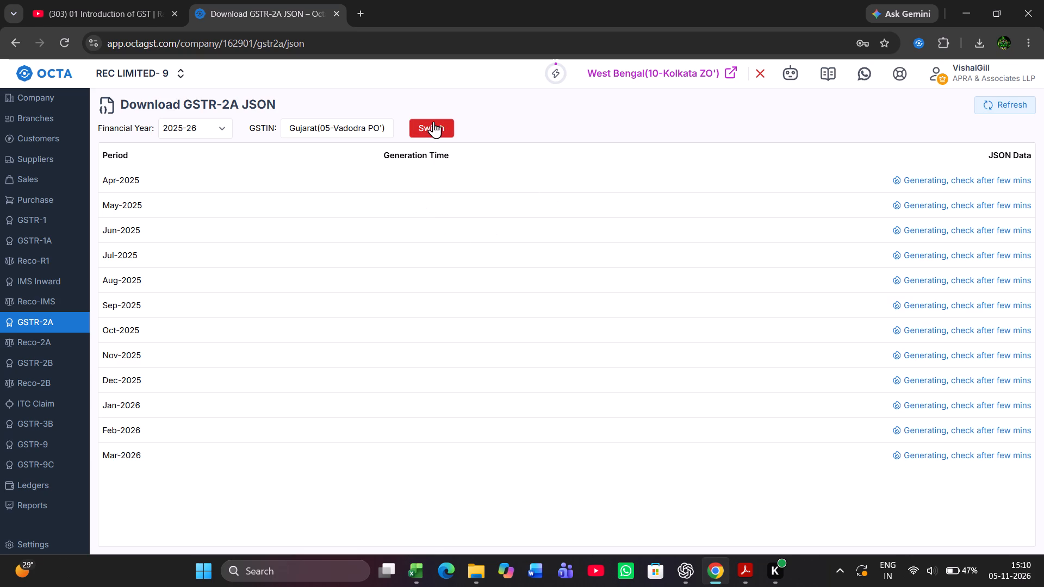
pyautogui.click(607, 134)
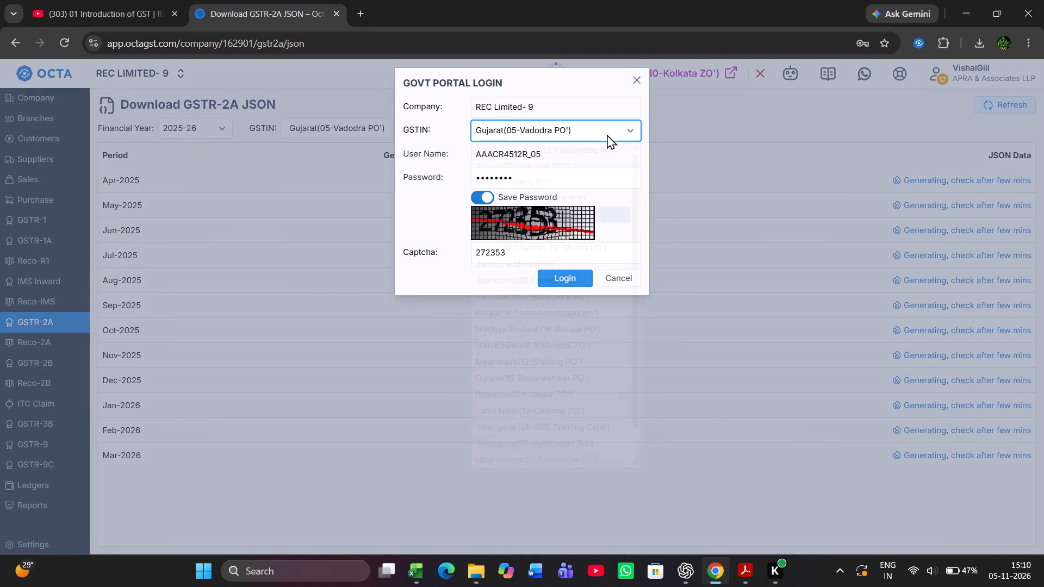
pyautogui.press('Down')
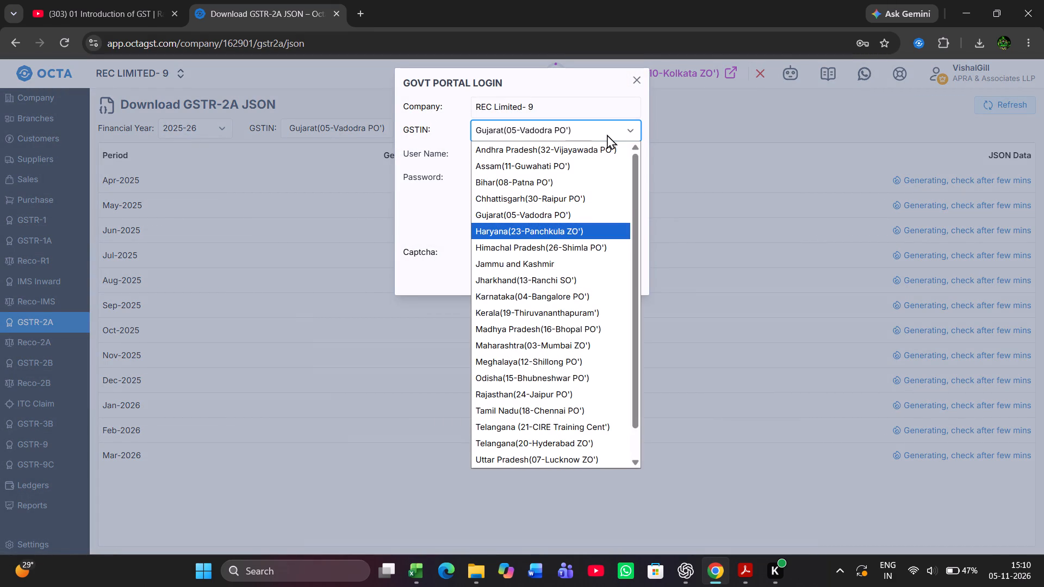
pyautogui.press('Return')
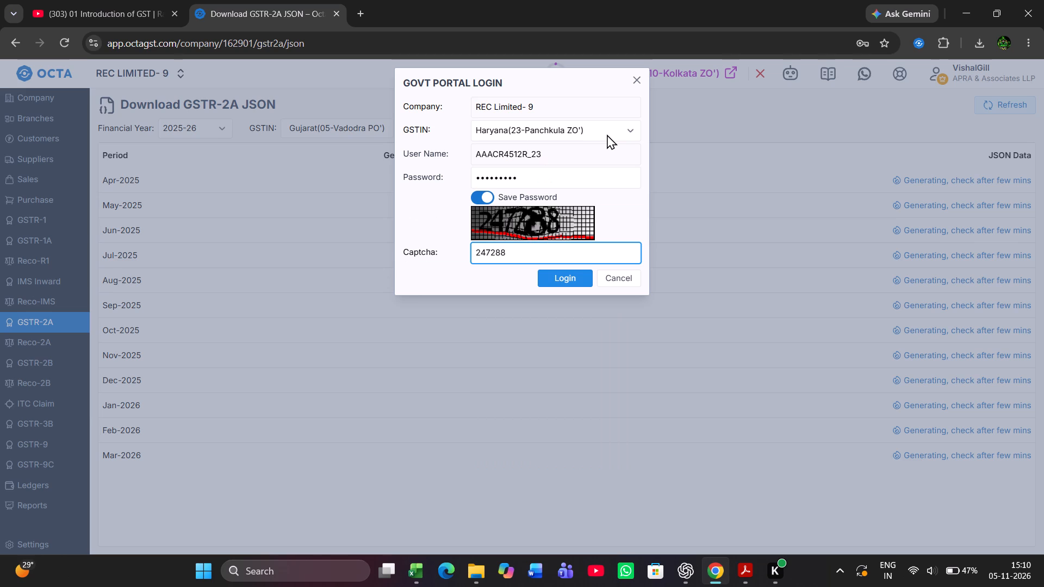
pyautogui.press('Return')
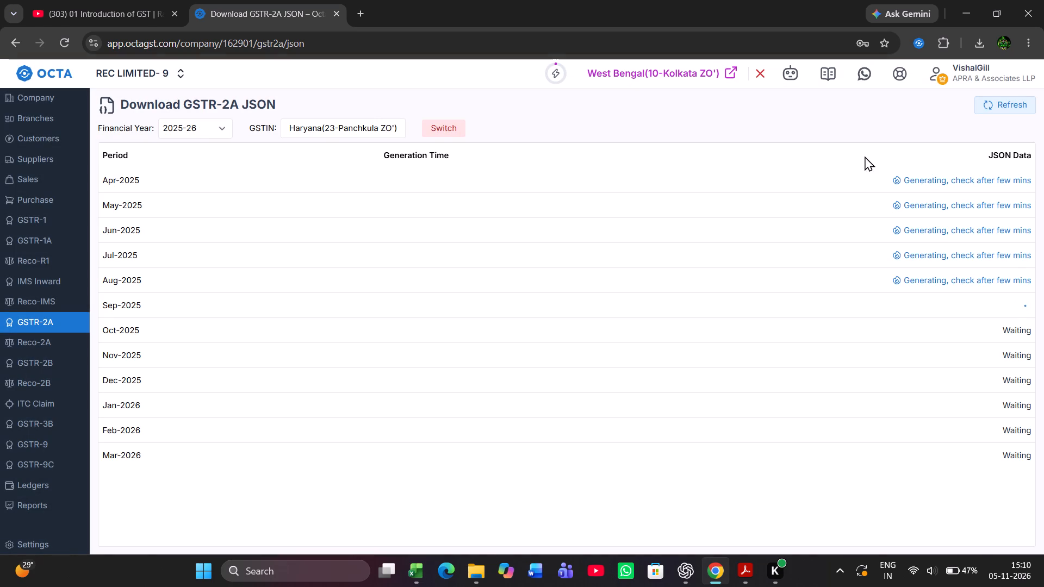
# Switch the government portal login for the GSTR-2A JSON download to Himachal Pradesh(26-Shimla PO').
pyautogui.click(449, 126)
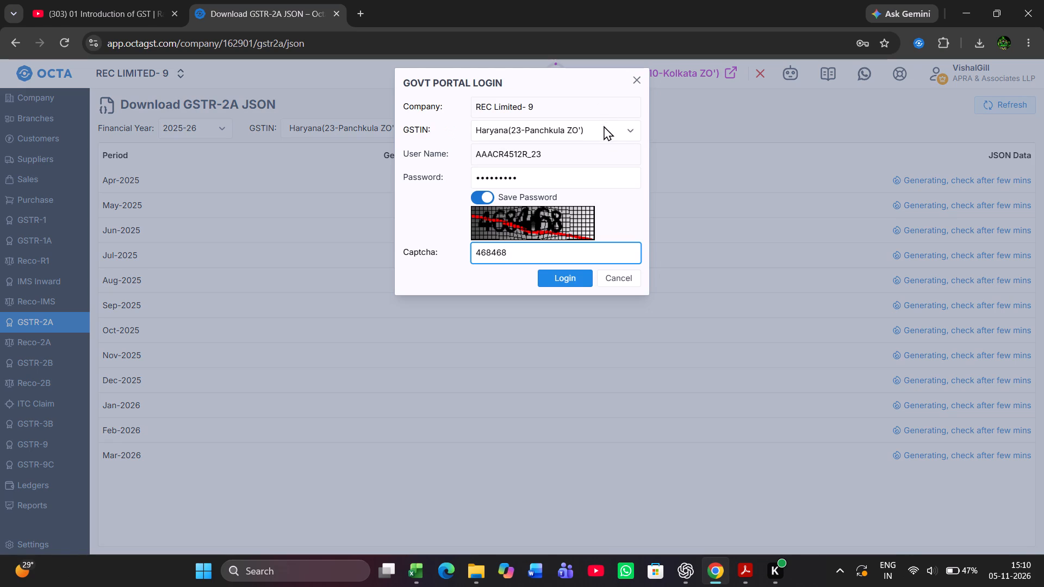
pyautogui.click(602, 127)
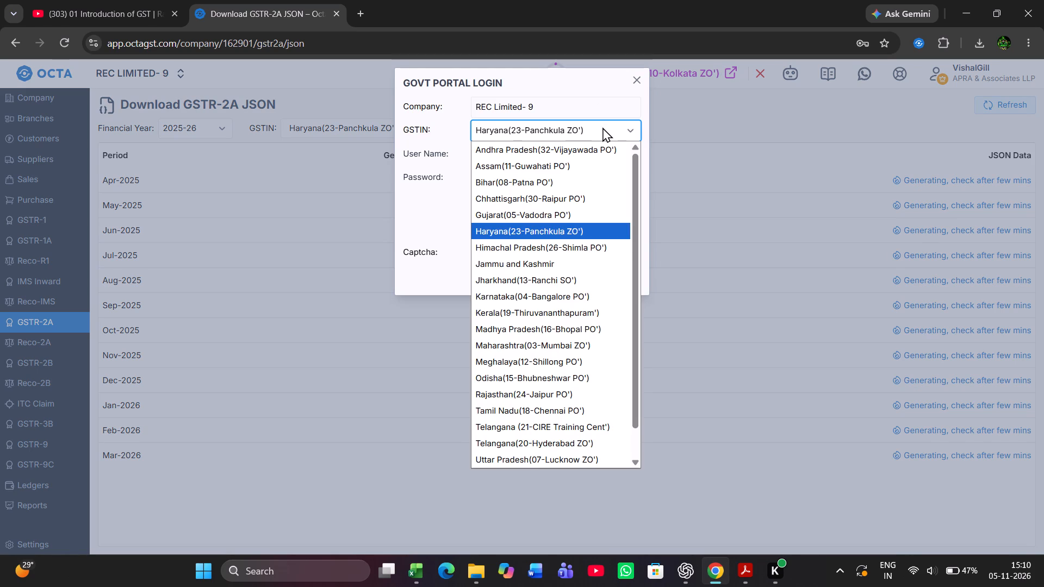
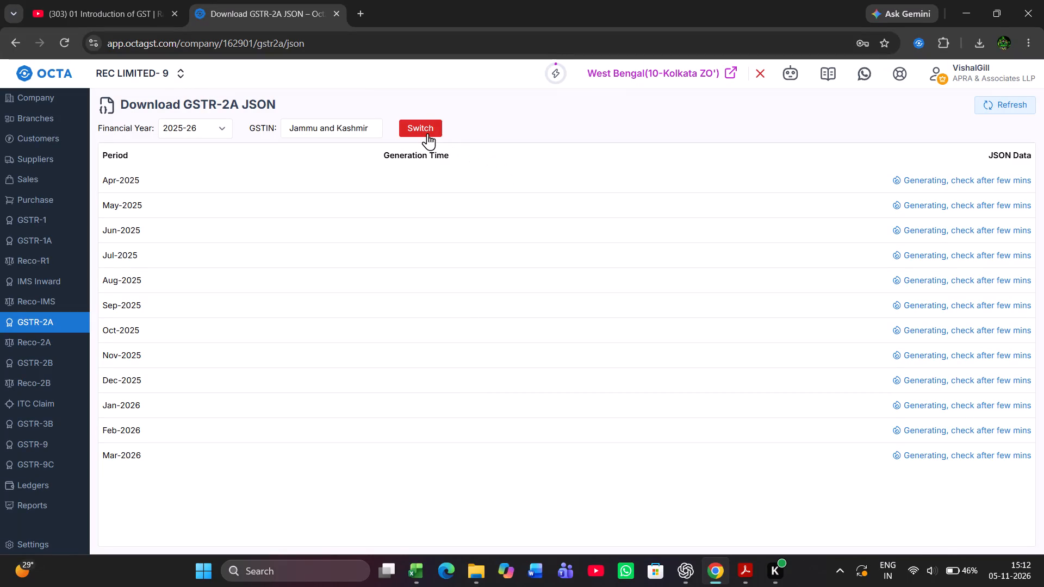
# Switch the government portal login for the GSTR-2A JSON download to Jharkhand(13-Ranchi SO') and log in with the saved credentials.
pyautogui.click(427, 133)
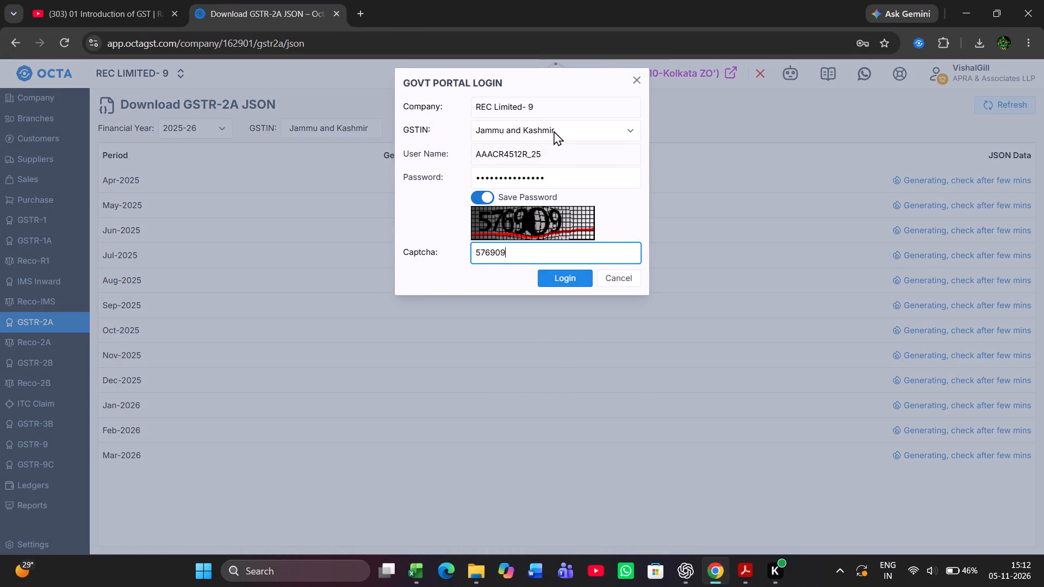
pyautogui.click(554, 132)
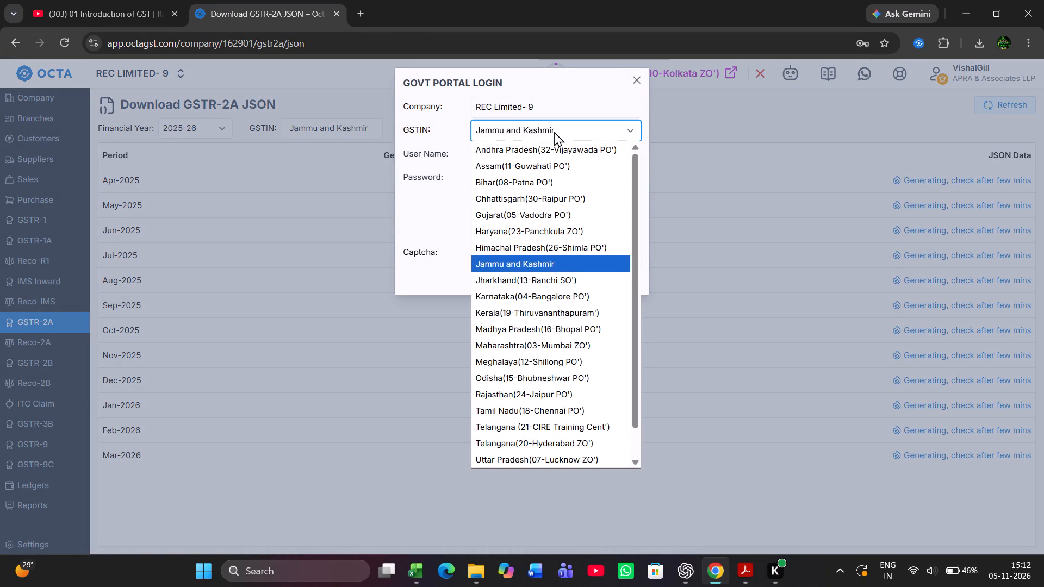
pyautogui.press('Down')
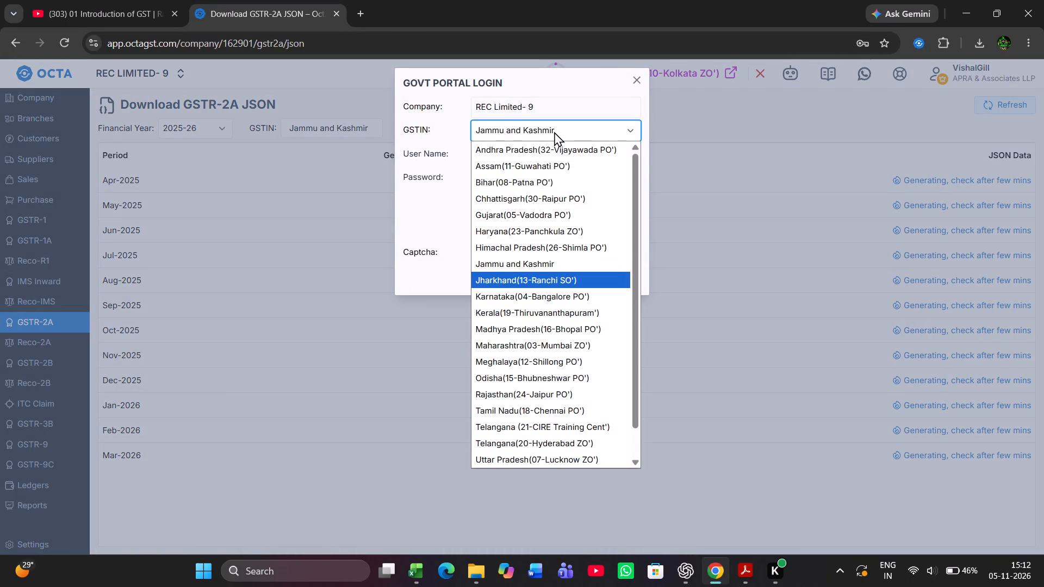
pyautogui.press('Return')
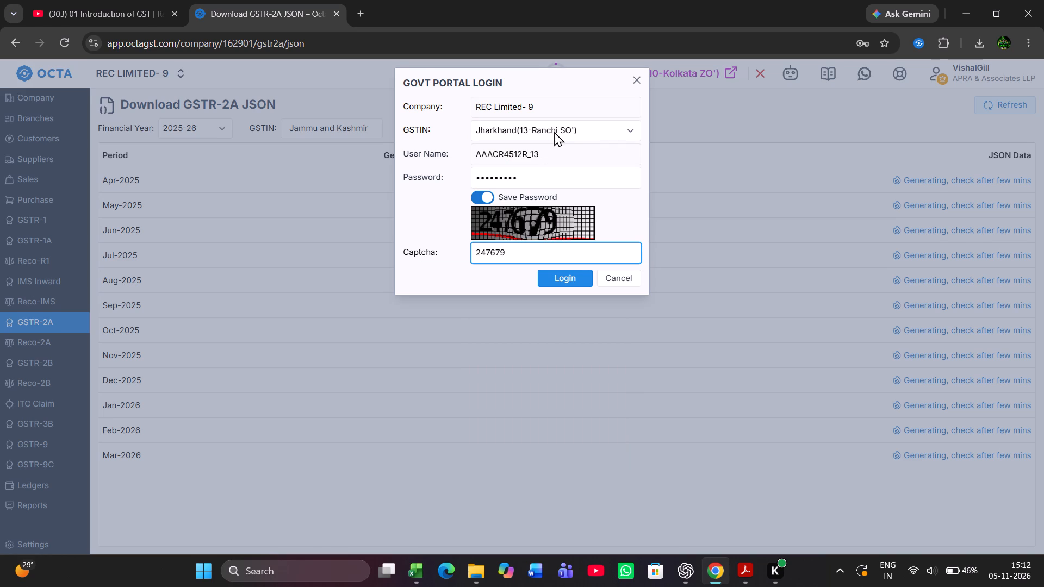
pyautogui.press('Return')
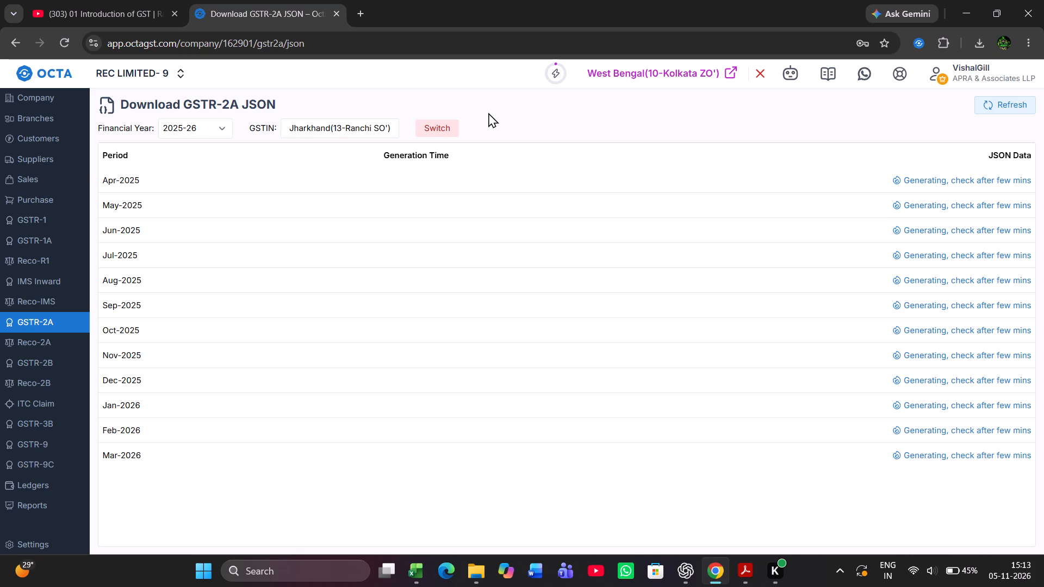
# Switch the government portal login for the GSTR-2A JSON download to Karnataka(04-Bangalore PO') and log in with the saved credentials.
pyautogui.click(432, 131)
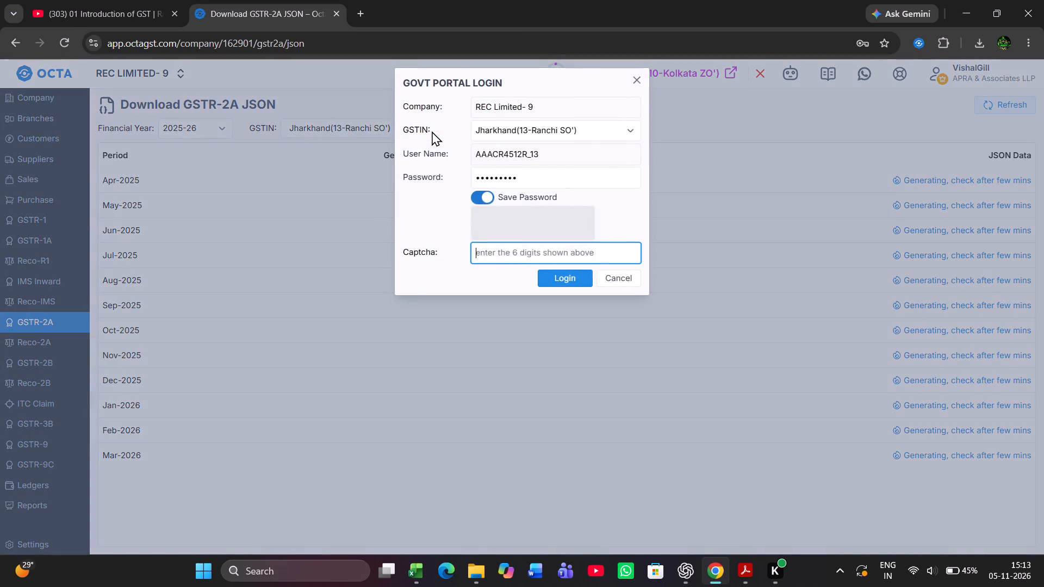
pyautogui.click(558, 129)
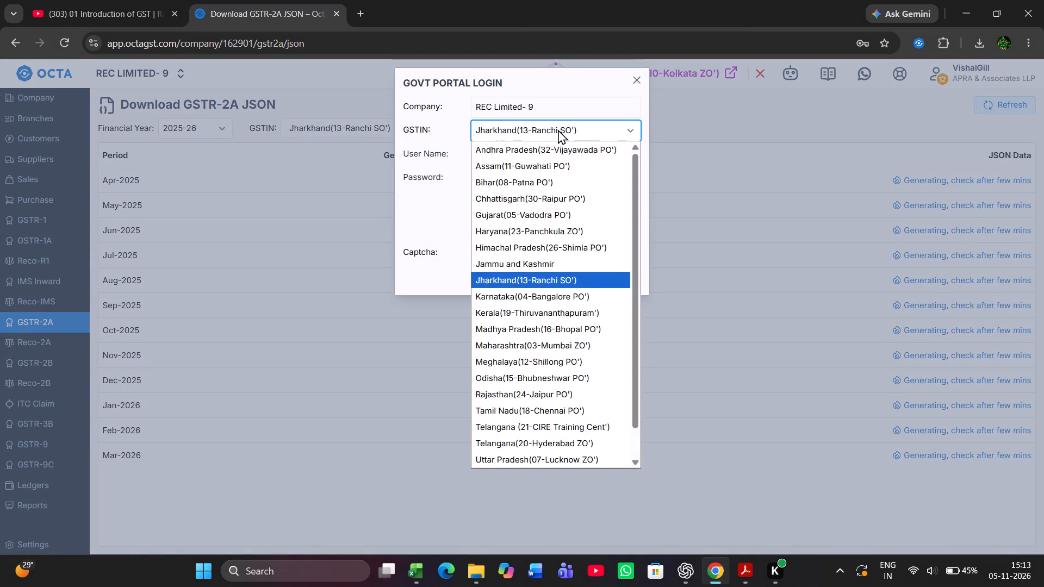
pyautogui.press('Down')
pyautogui.press('Return')
pyautogui.press('Return')
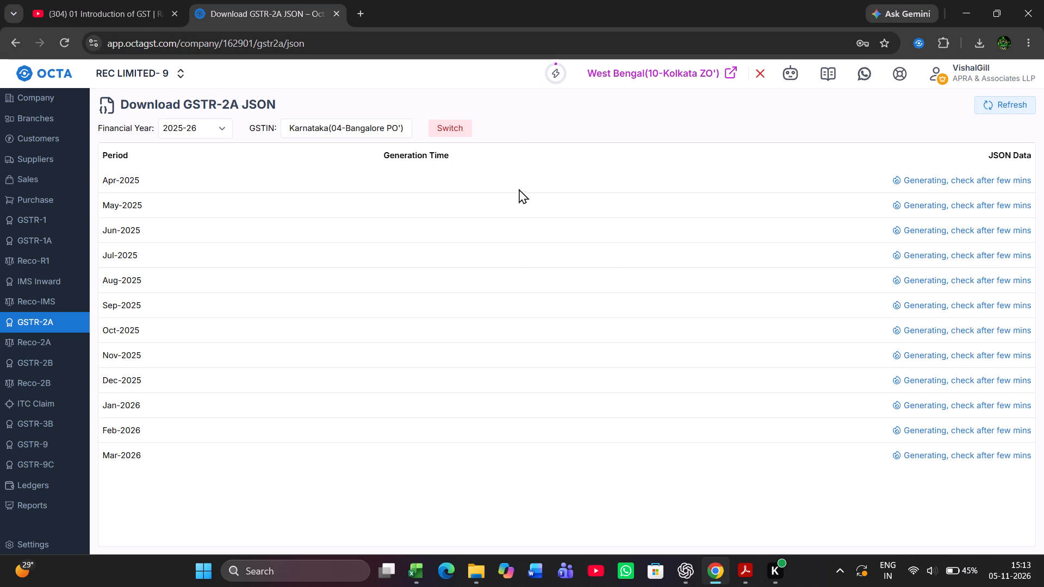
# Switch the government portal login for the GSTR-2A JSON download to Kerala(19-Thiruvananthapuram') and log in with the saved credentials.
pyautogui.click(446, 122)
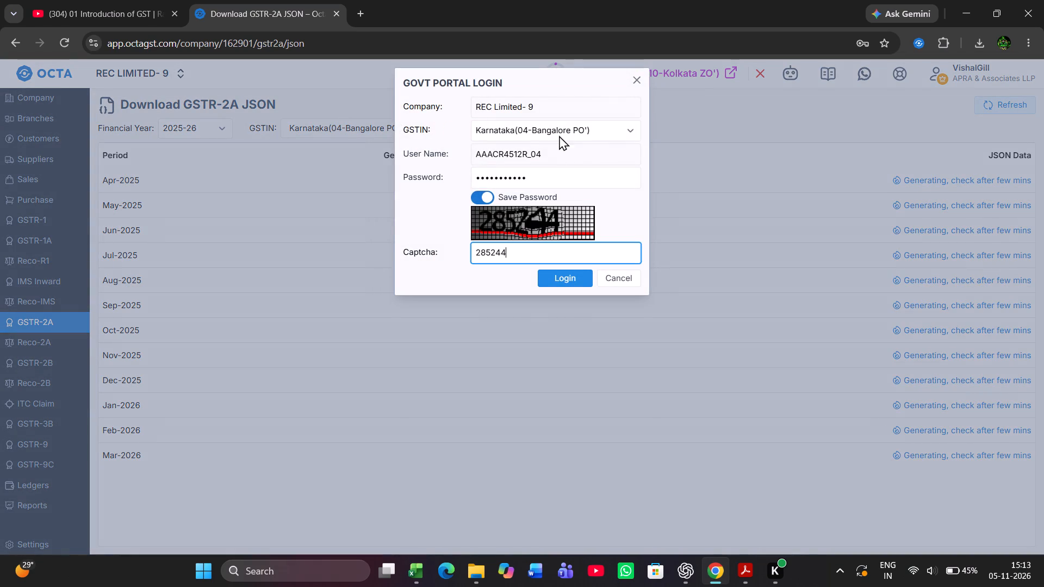
pyautogui.click(587, 136)
pyautogui.press('Down')
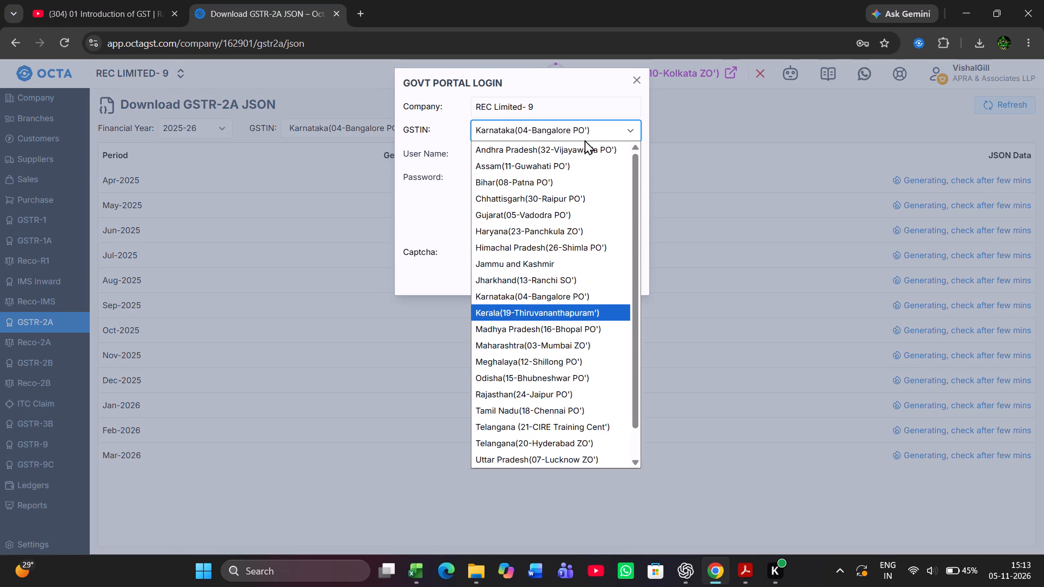
pyautogui.press('Return')
pyautogui.press('Return')
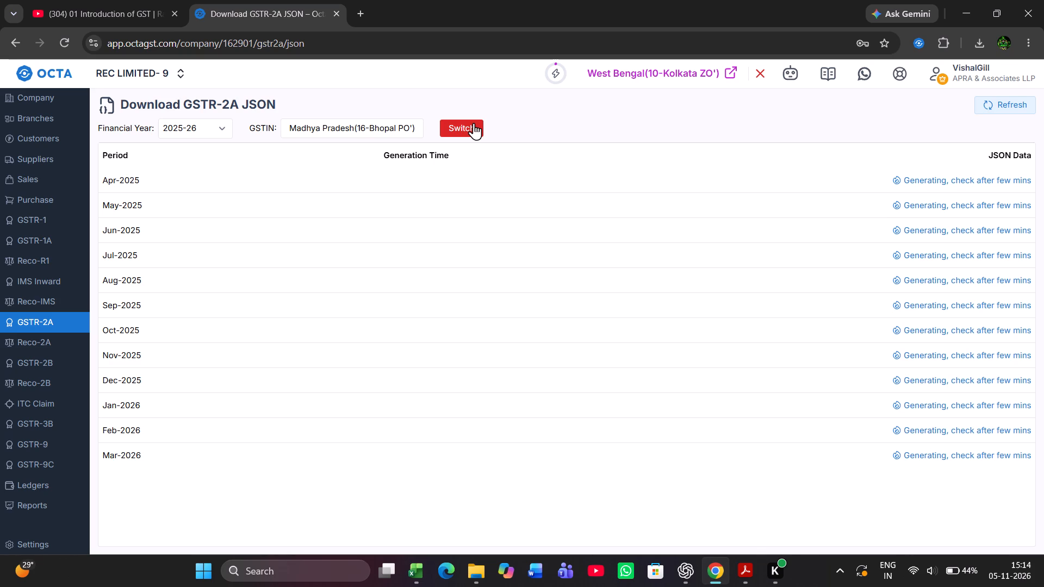
# Switch the government portal login for the GSTR-2A JSON download to Maharashtra(03-Mumbai ZO') and log in with the saved credentials.
pyautogui.click(474, 123)
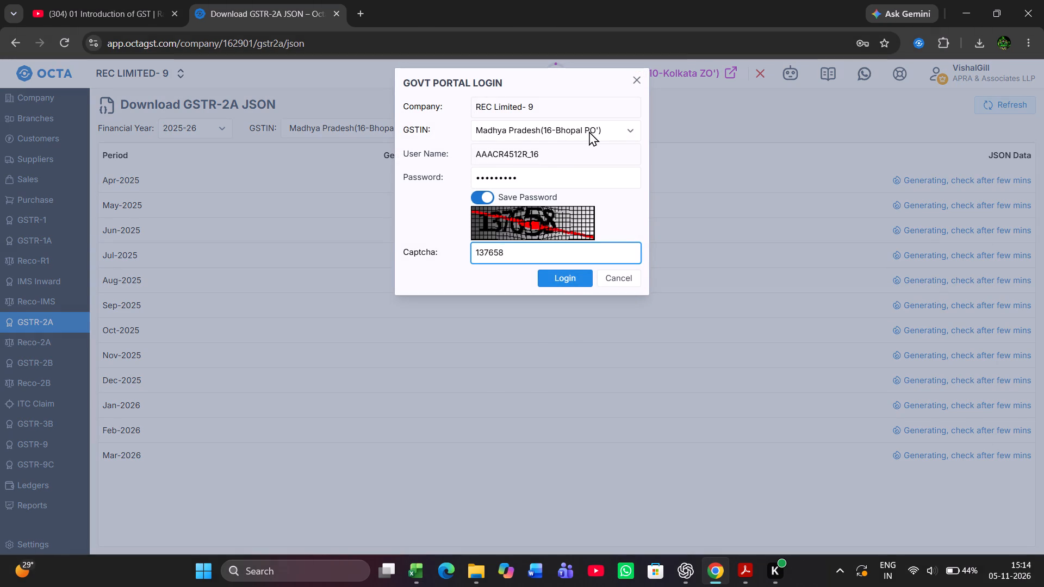
pyautogui.click(589, 131)
pyautogui.press('Down')
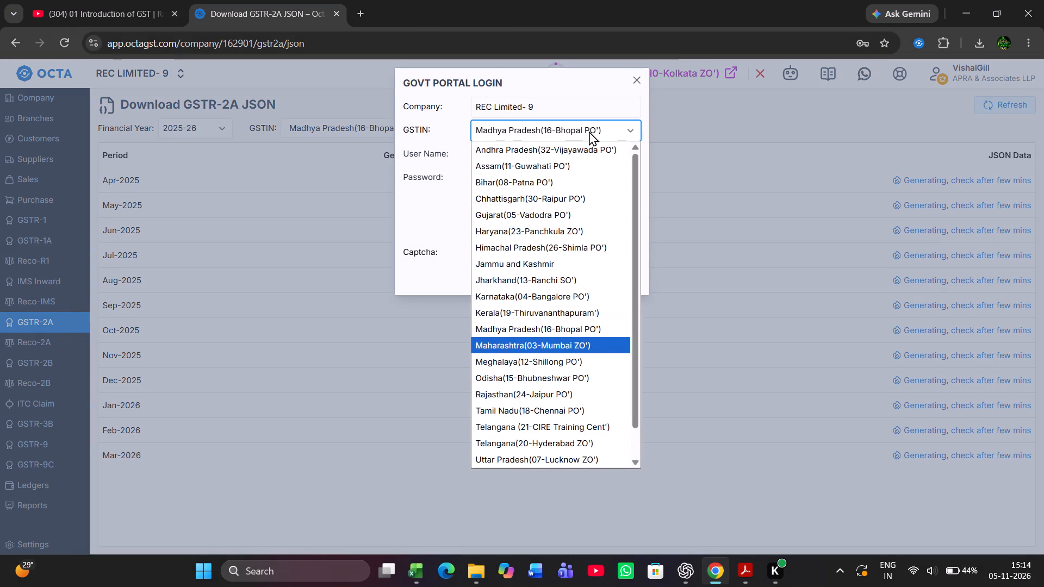
pyautogui.press('Return')
pyautogui.press('Return')
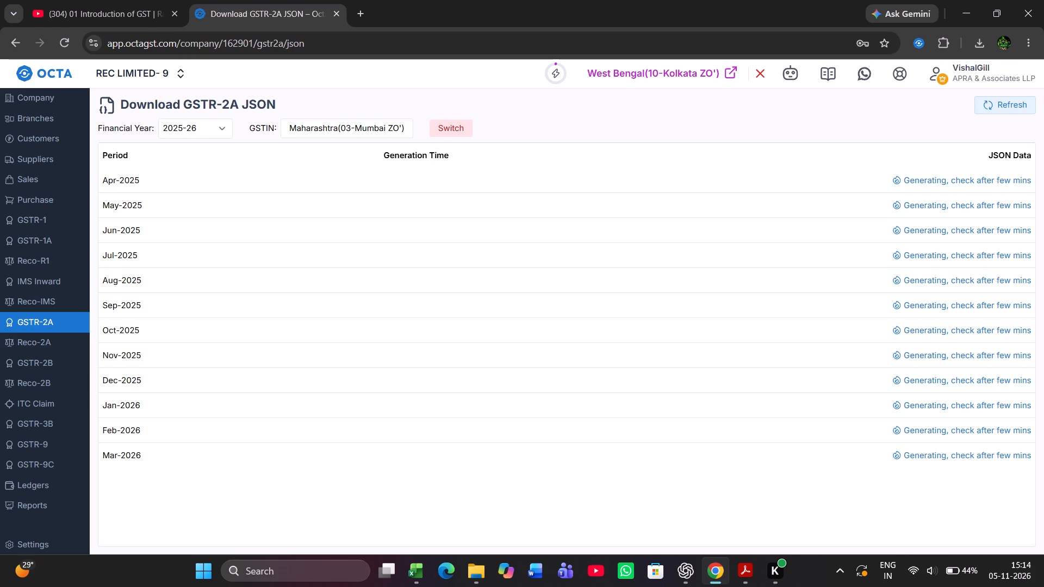
# Start switching the government portal login away from Maharashtra(03-Mumbai ZO') and open the GSTIN choices.
pyautogui.click(454, 121)
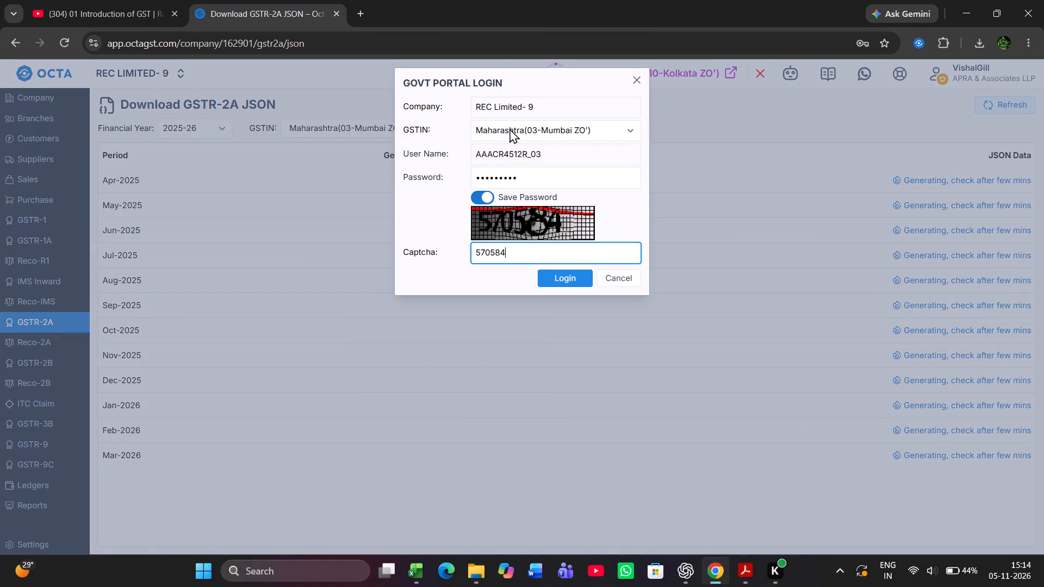
pyautogui.press('Down')
pyautogui.press('Up')
pyautogui.press('Up')
pyautogui.press('Up')
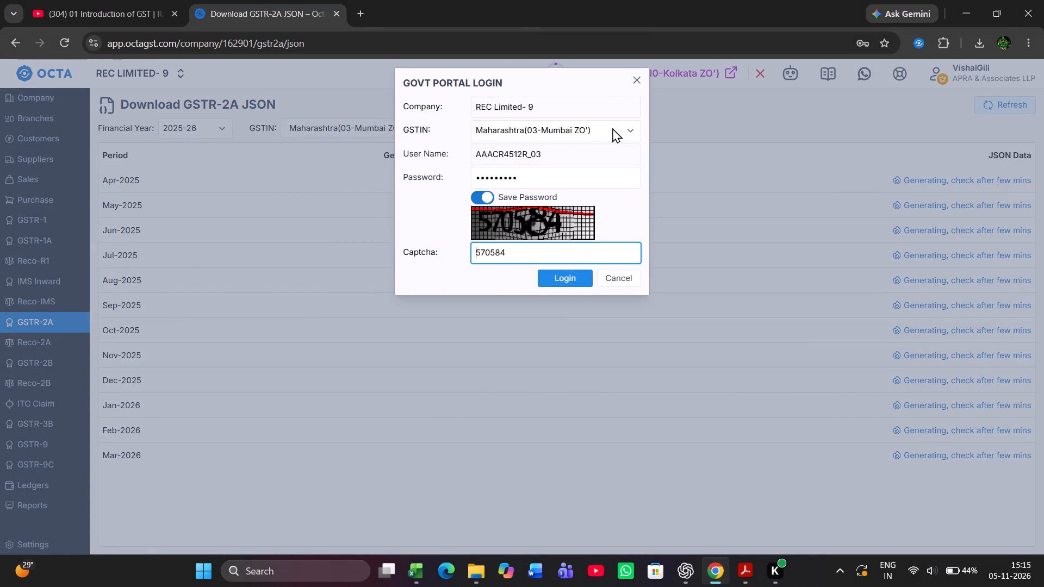
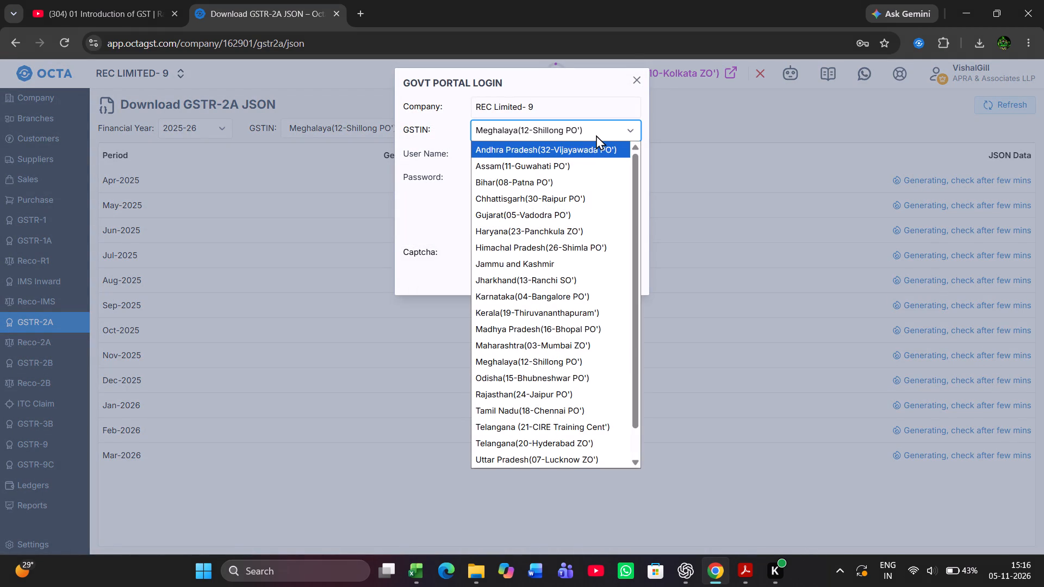
# Choose Odisha(15-Bhubneshwar PO') as the GSTIN for the government portal login used for the GSTR-2A JSON download.
pyautogui.press('Down')
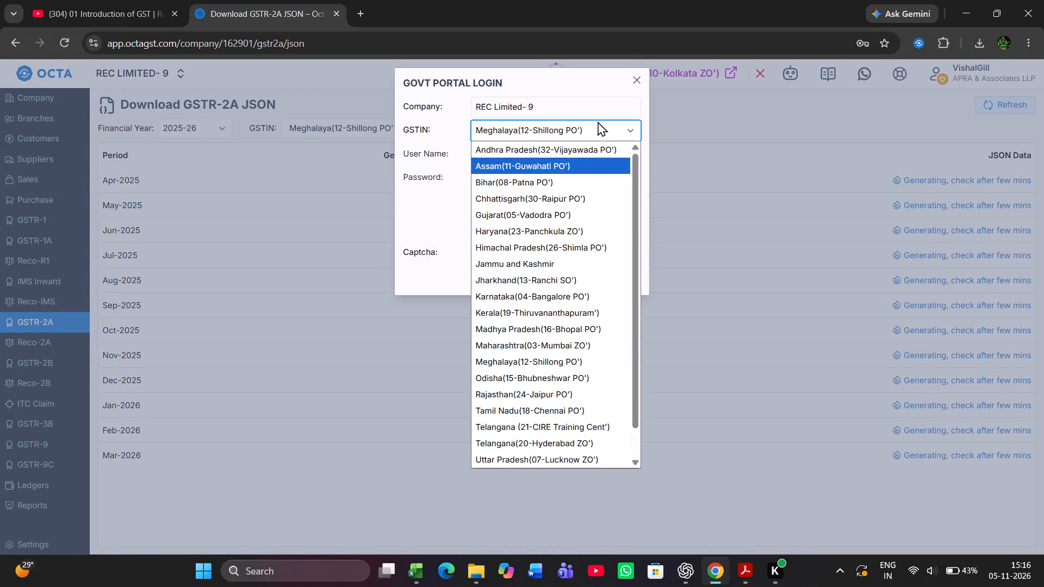
pyautogui.press('Down')
pyautogui.press('Down')
pyautogui.press('Down')
pyautogui.press('Down')
pyautogui.press('Down')
pyautogui.press('Down')
pyautogui.press('Down')
pyautogui.press('Down')
pyautogui.press('Down')
pyautogui.press('Down')
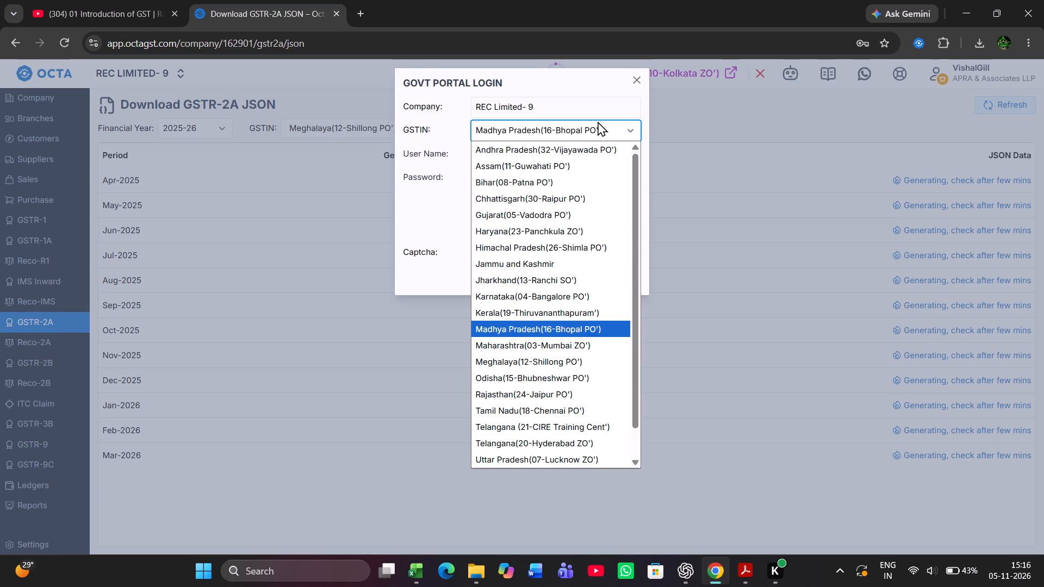
pyautogui.press('Down')
pyautogui.press('Down')
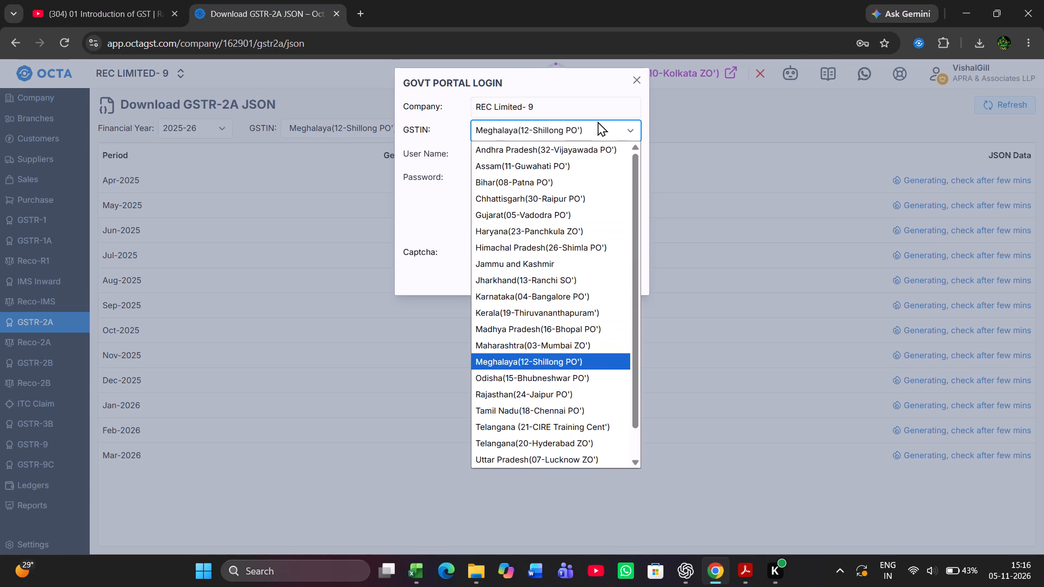
pyautogui.press('Down')
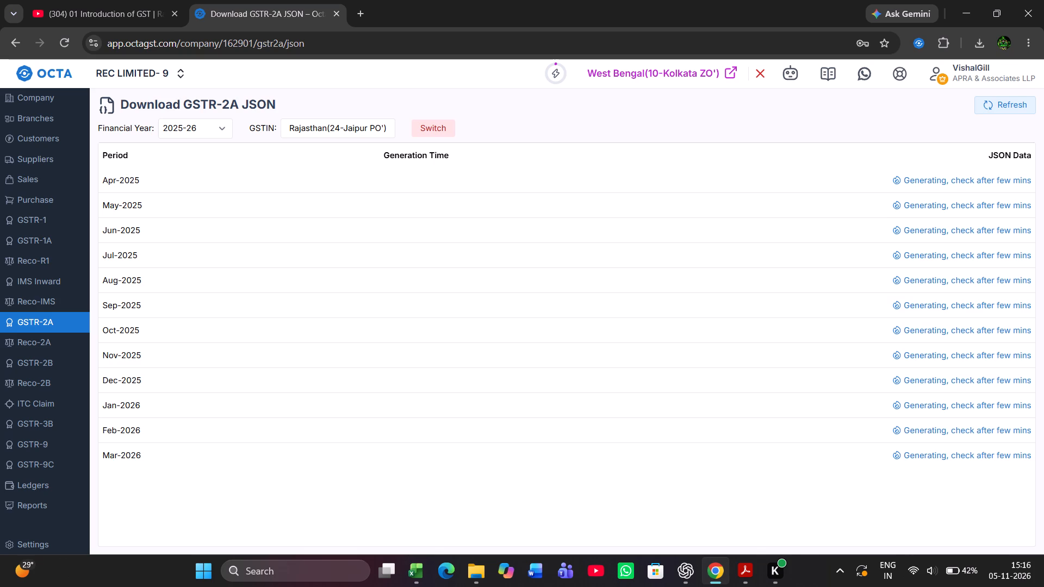
# Switch the government portal login for the GSTR-2A JSON download to Tamil Nadu(18-Chennai PO') and log in with the saved credentials.
pyautogui.click(439, 128)
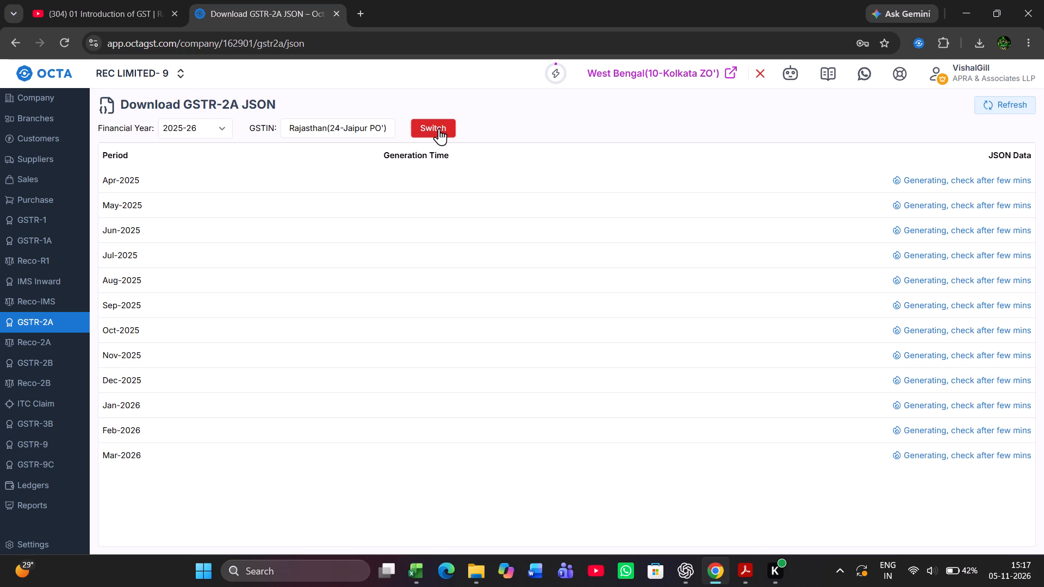
pyautogui.click(620, 133)
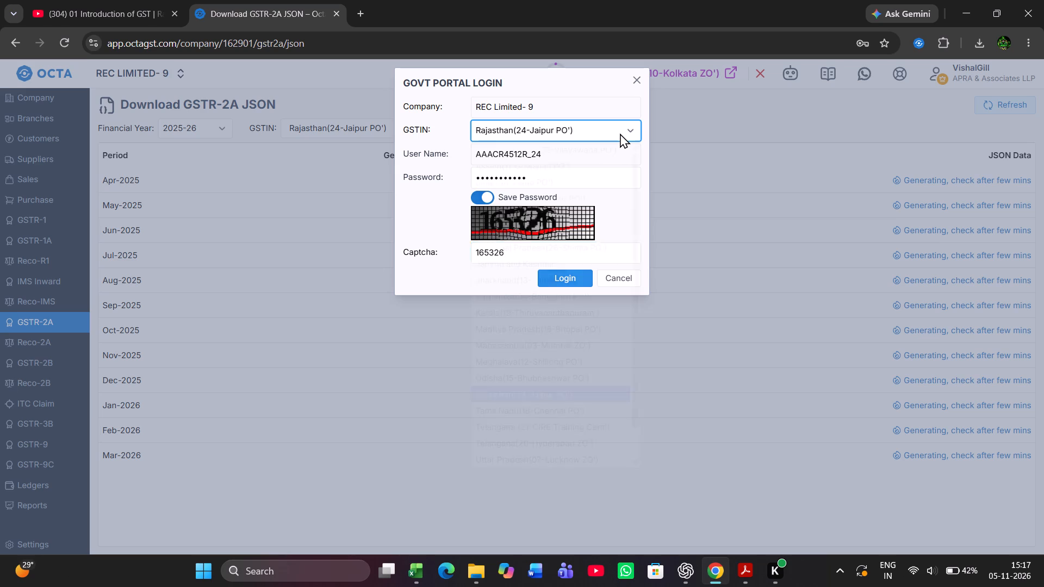
pyautogui.press('Down')
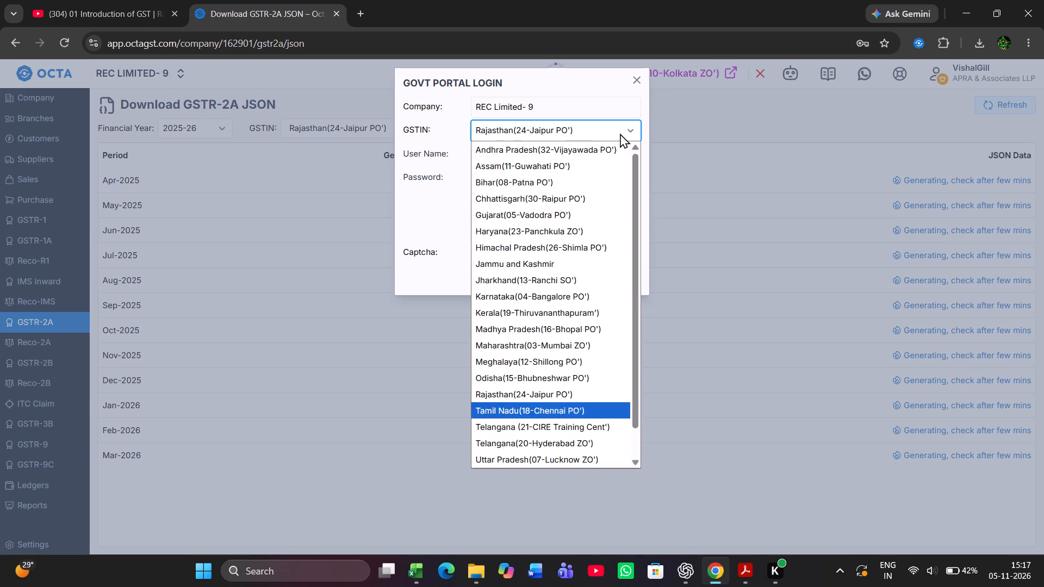
pyautogui.press('Return')
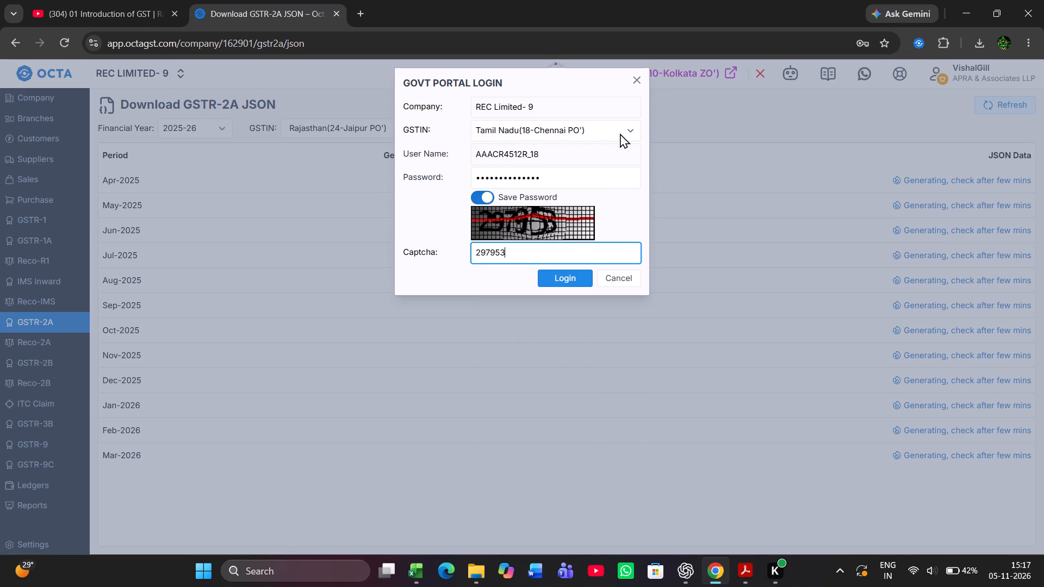
pyautogui.press('Return')
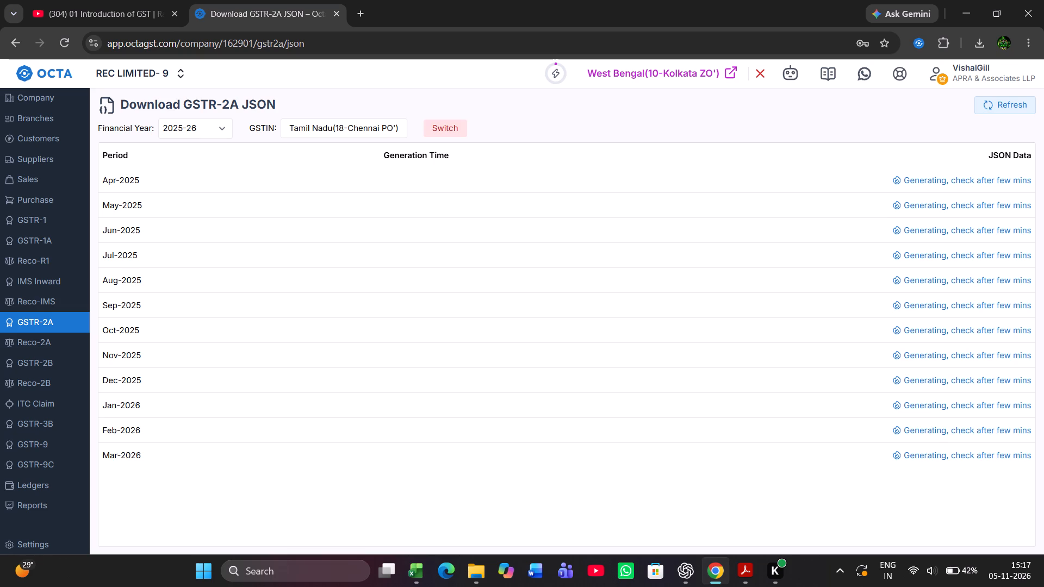
# Switch the government portal login for the GSTR-2A JSON download to Telangana (21-CIRE Training Cent') and log in with the saved credentials.
pyautogui.click(445, 132)
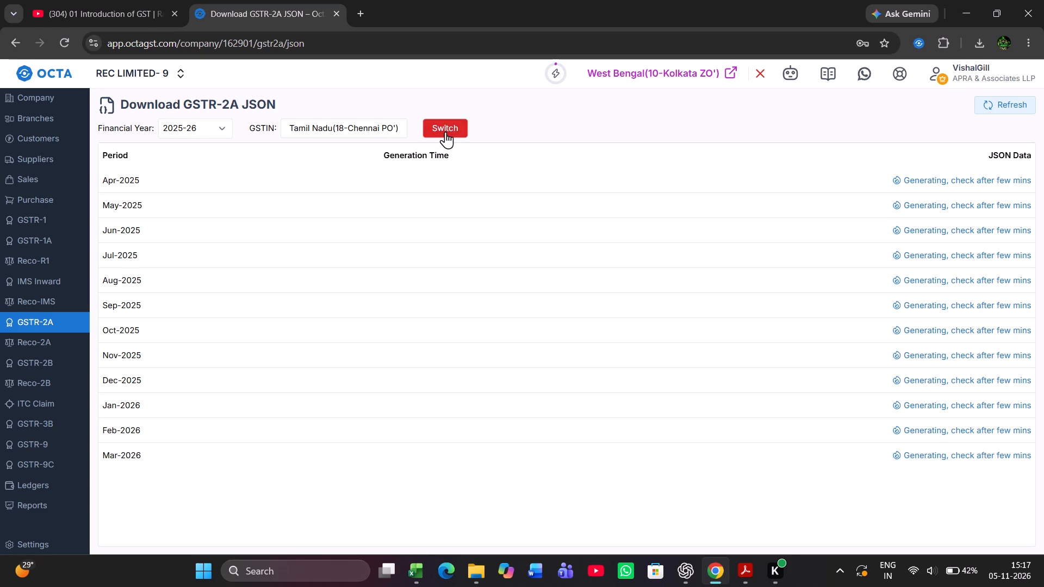
pyautogui.click(613, 123)
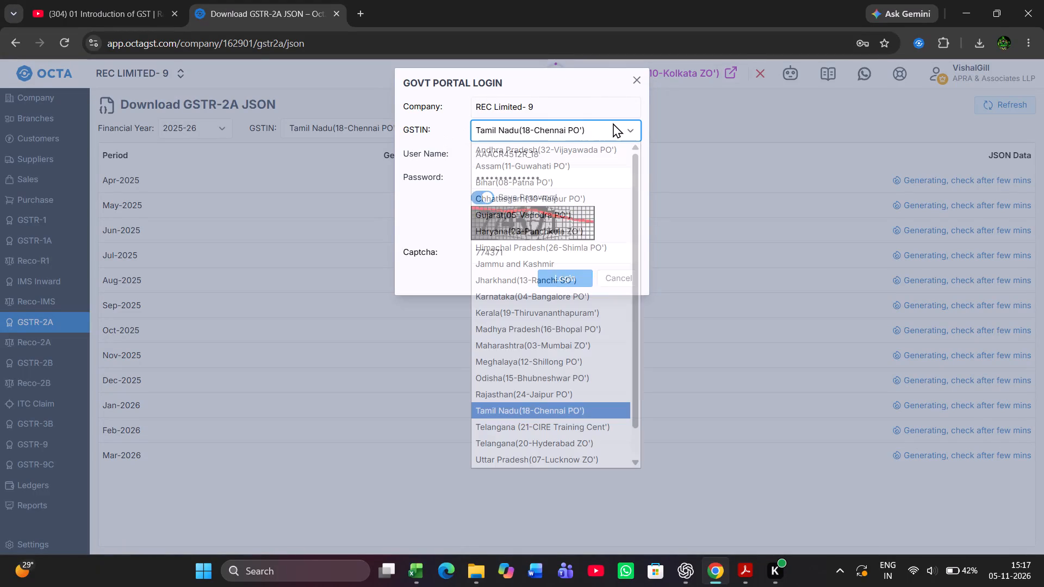
pyautogui.press('Down')
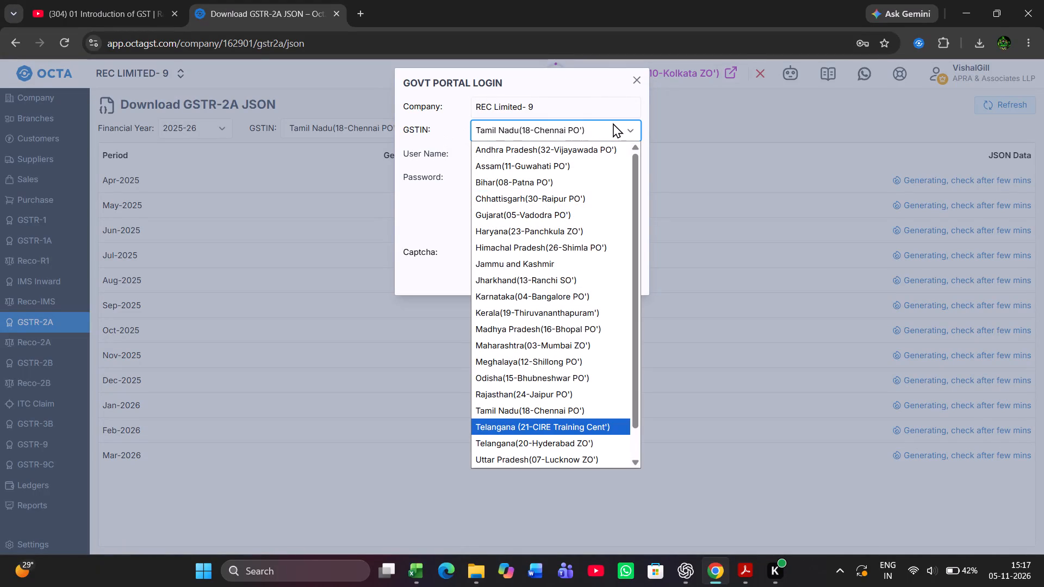
pyautogui.press('Return')
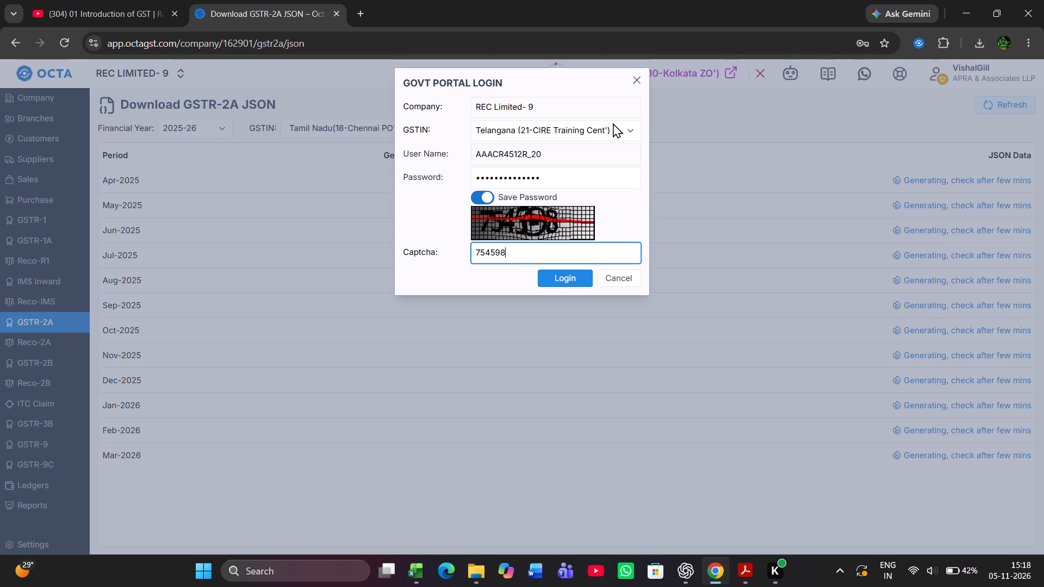
pyautogui.press('Return')
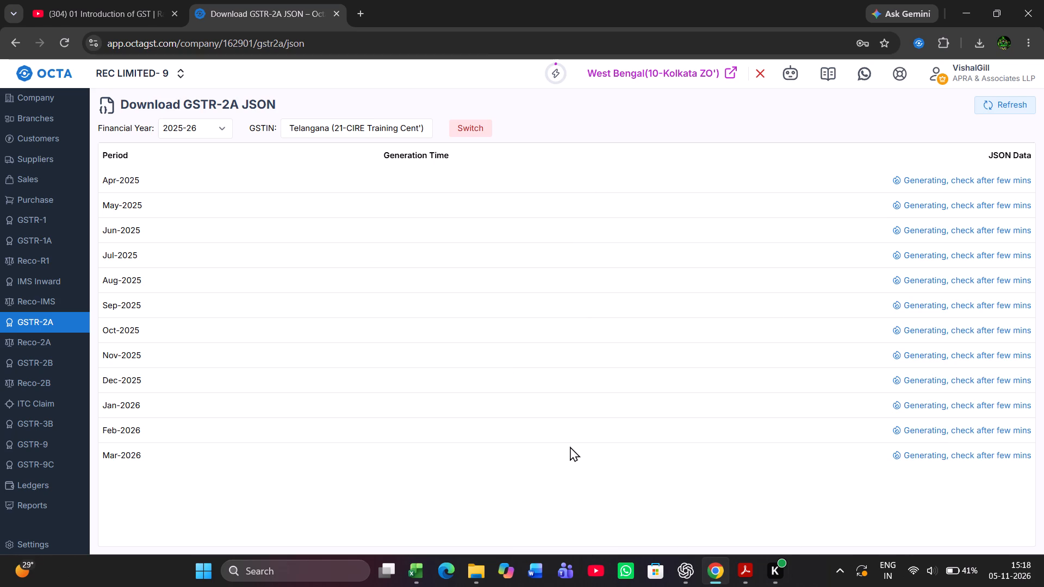
# Switch the government portal login for the GSTR-2A JSON download to Telangana(20-Hyderabad ZO') and log in with the saved credentials.
pyautogui.click(477, 128)
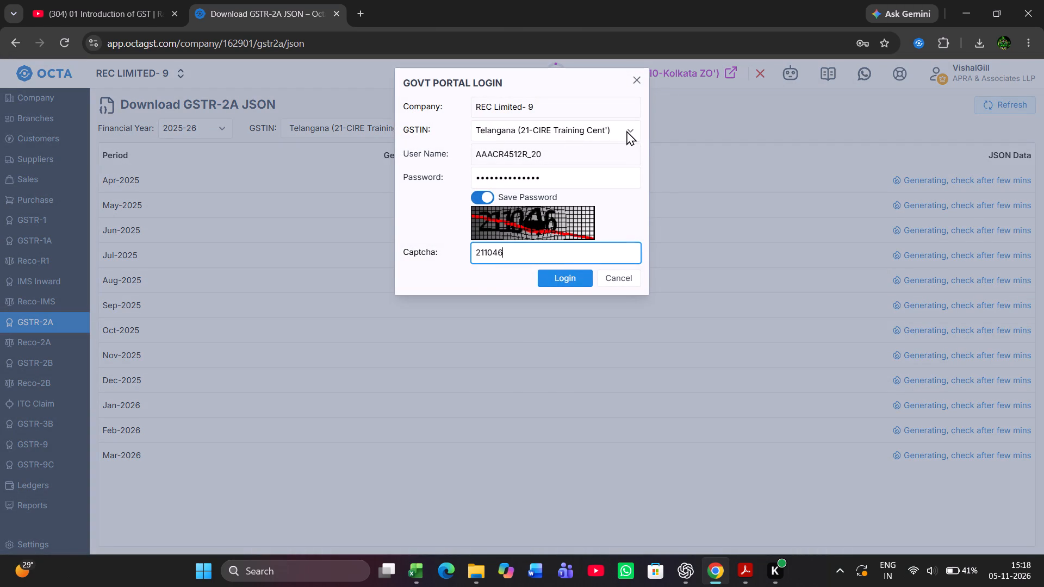
pyautogui.click(627, 130)
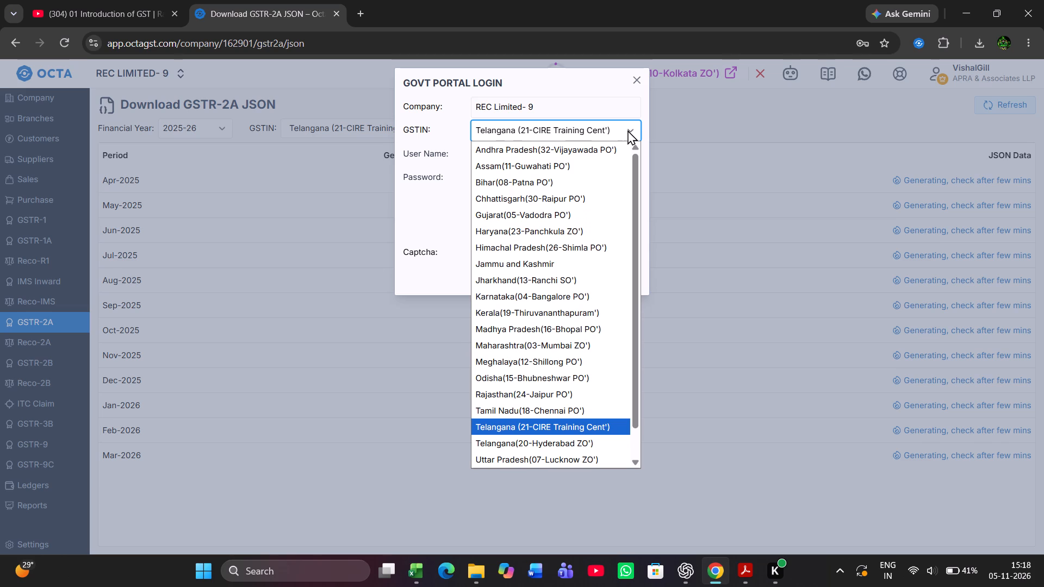
pyautogui.press('Down')
pyautogui.press('Return')
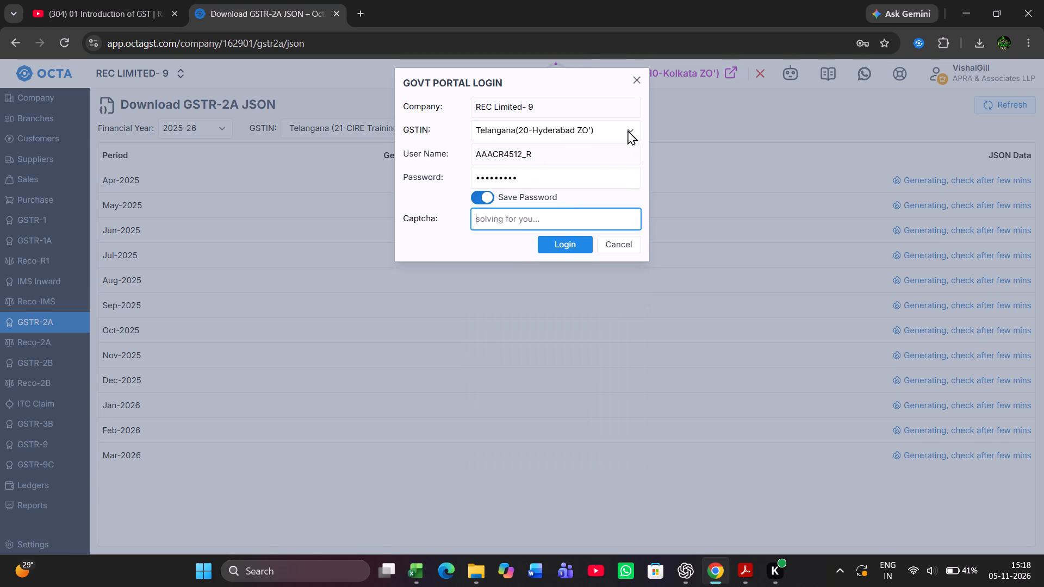
pyautogui.press('Return')
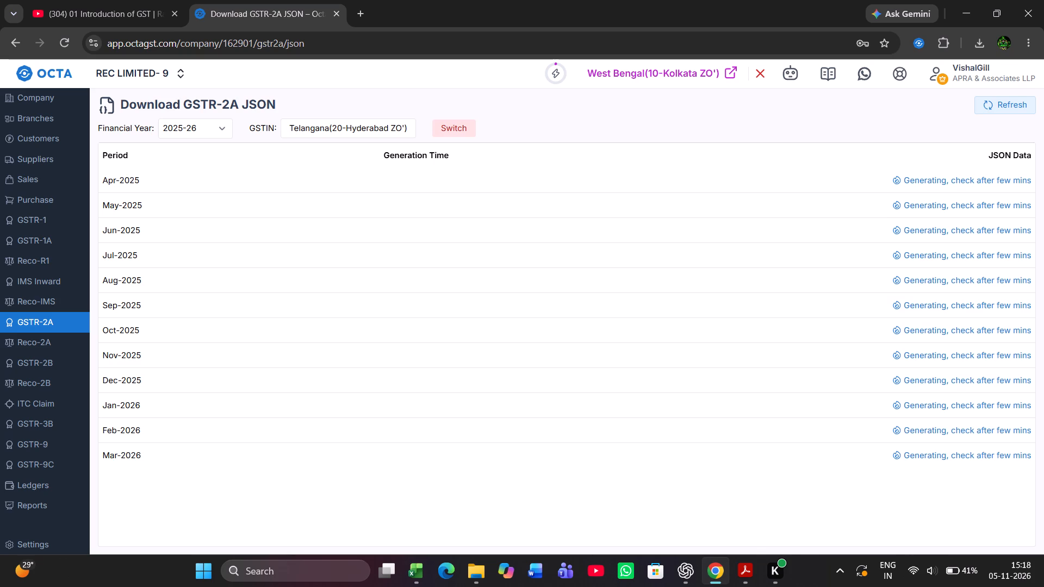
# Start switching the government portal login away from Telangana(20-Hyderabad ZO').
pyautogui.click(449, 133)
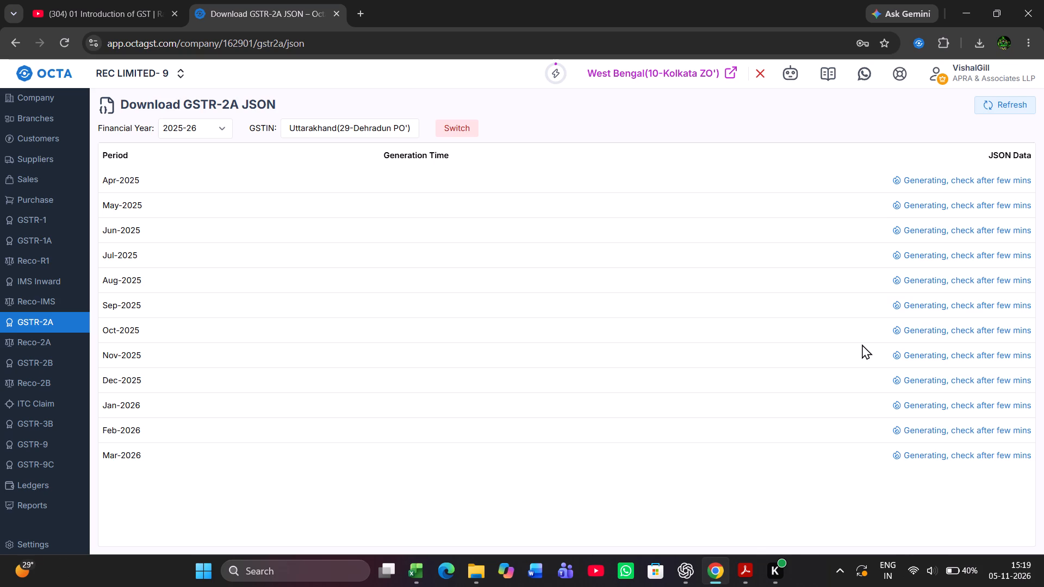
# Switch the government portal login for the GSTR-2A JSON download to West Bengal(10-Kolkata ZO') and log in with the saved credentials.
pyautogui.click(463, 133)
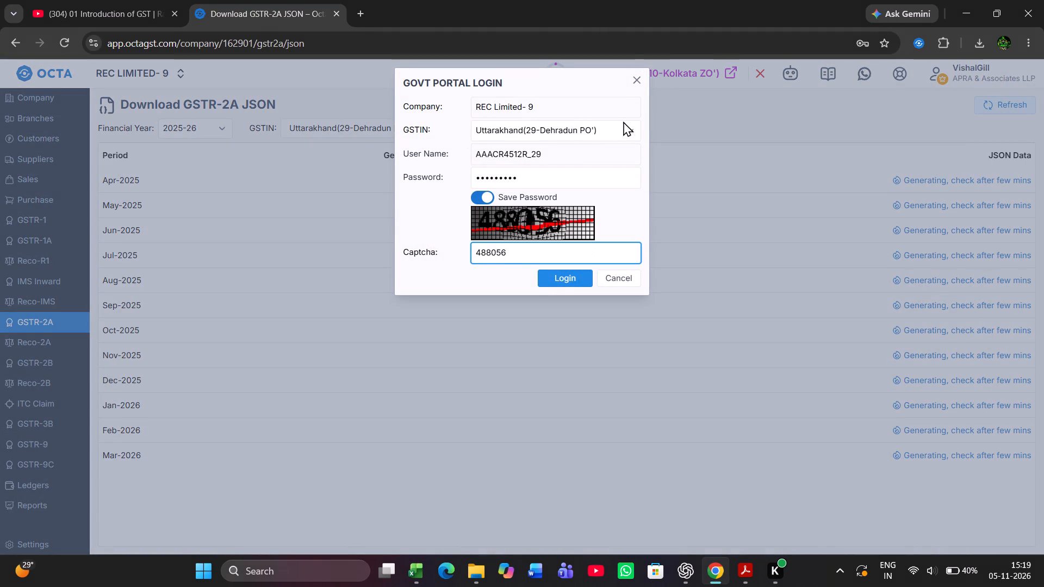
pyautogui.click(630, 128)
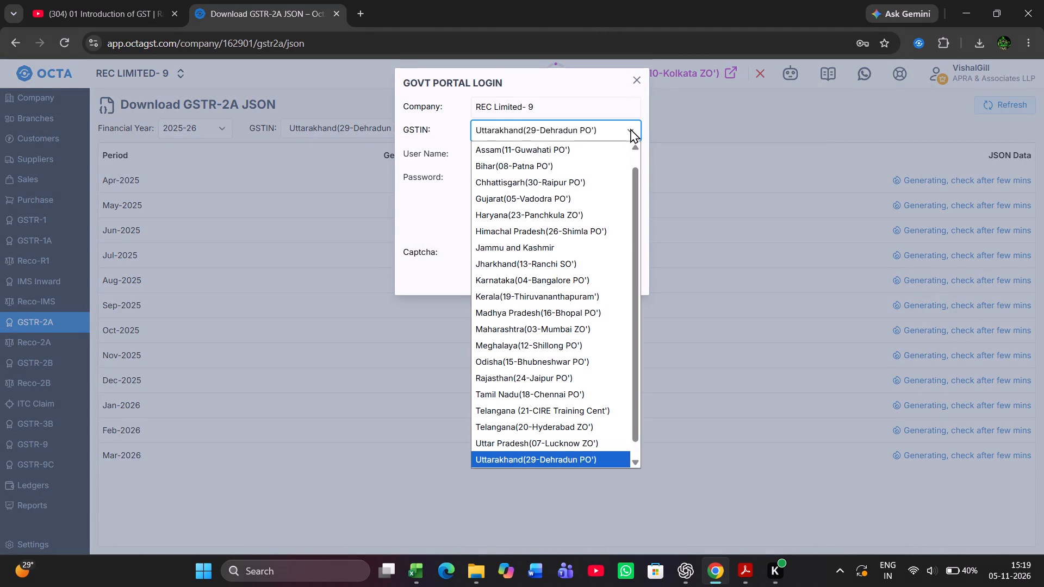
pyautogui.press('Down')
pyautogui.press('Down')
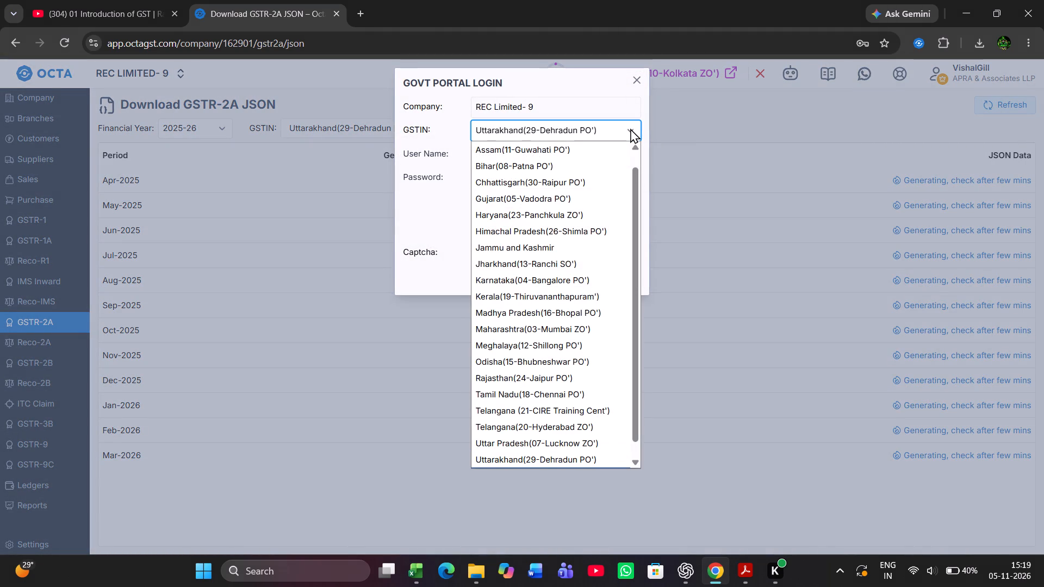
pyautogui.press('Return')
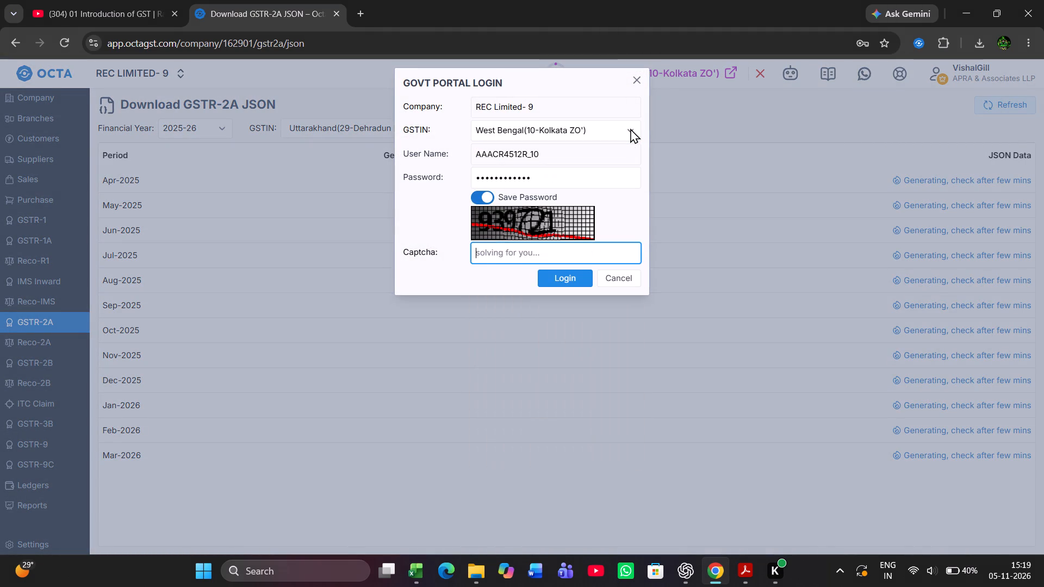
pyautogui.press('Return')
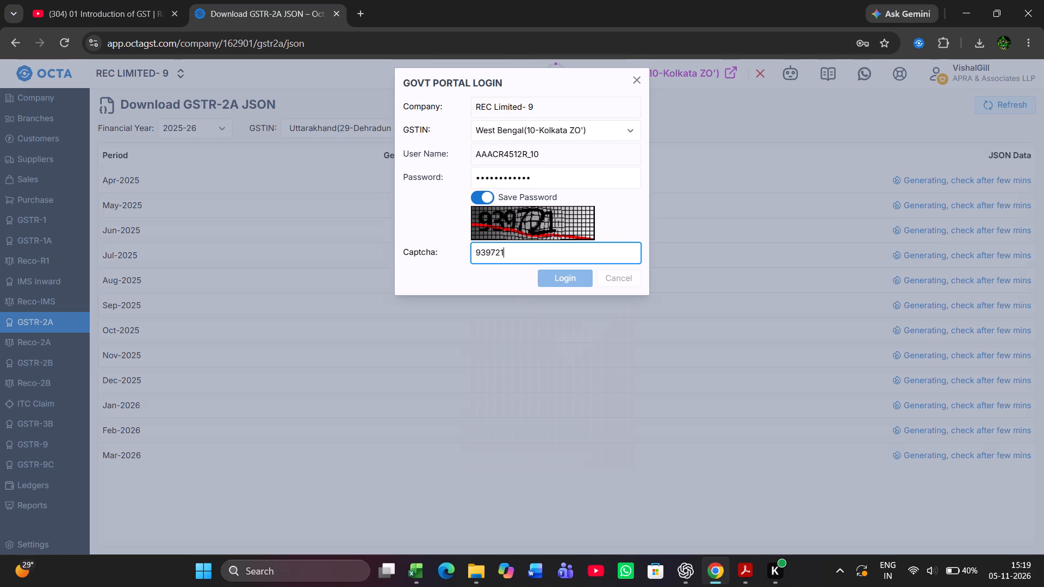
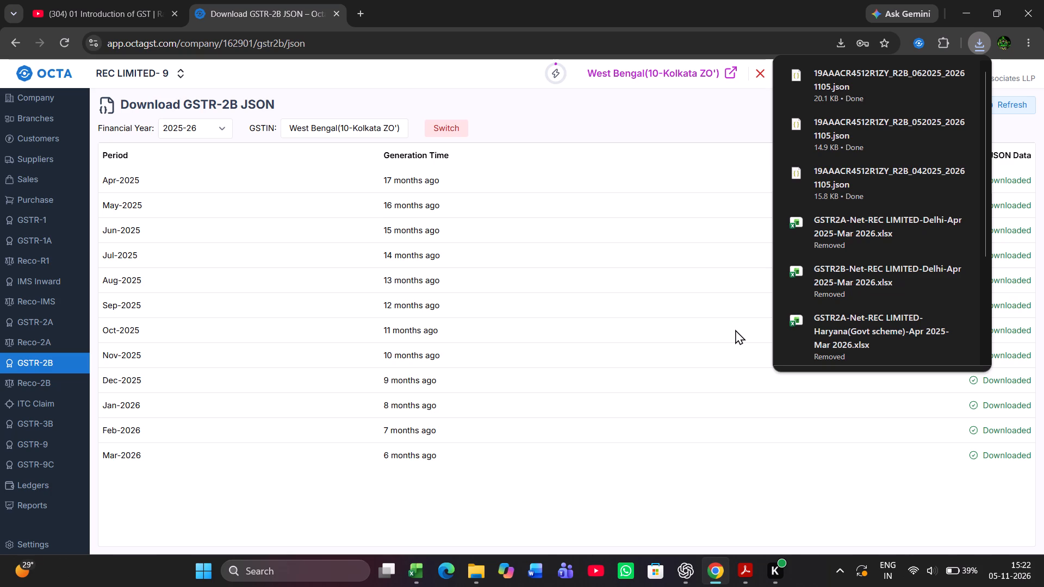
# Import the twelve downloaded West Bengal(10-Kolkata ZO') R2B JSON files, covering Apr-2025 to Mar-2026, into the company's GSTR-2B data.
pyautogui.click(33, 364)
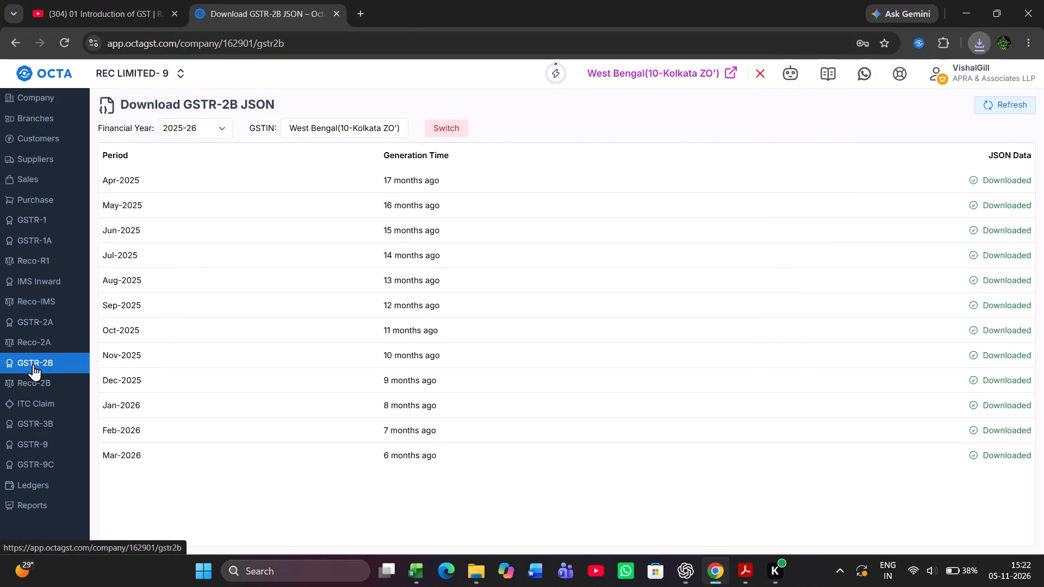
pyautogui.click(406, 106)
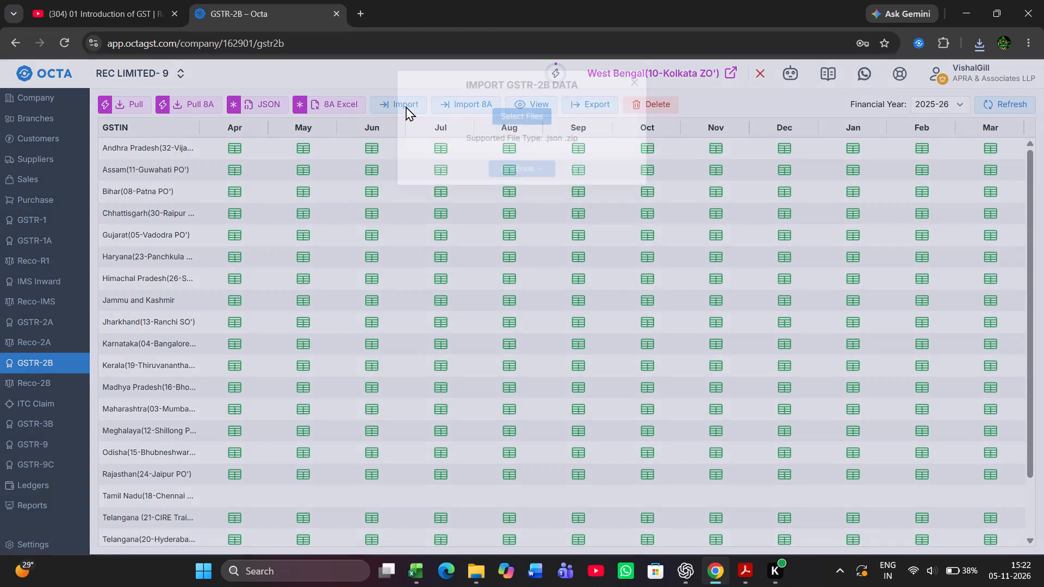
pyautogui.click(524, 117)
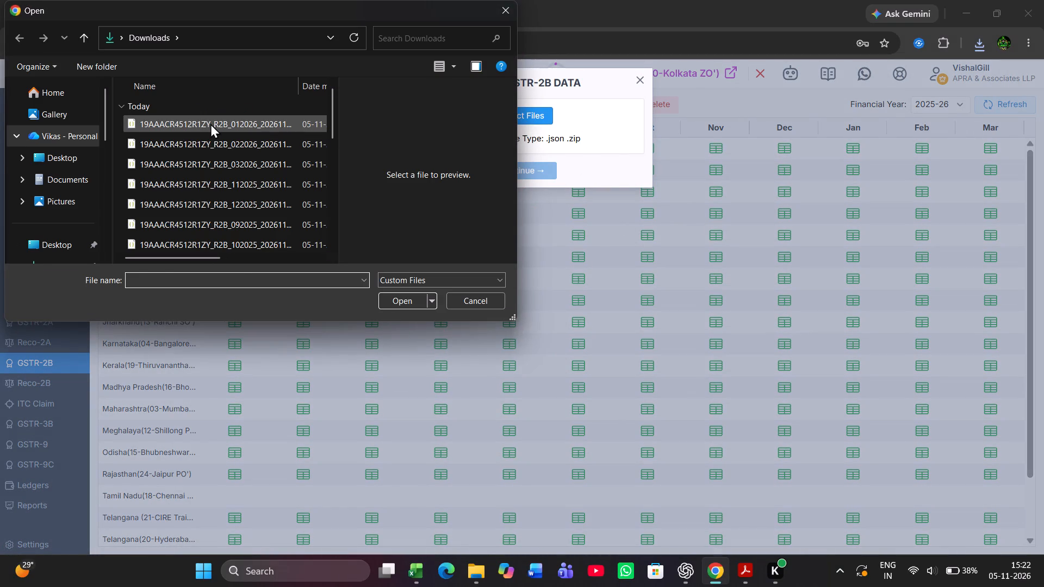
pyautogui.click(210, 123)
pyautogui.hotkey('shift', 'Down')
pyautogui.hotkey('shift', 'Down')
pyautogui.hotkey('shift', 'Down')
pyautogui.hotkey('shift', 'Down')
pyautogui.hotkey('shift', 'Down')
pyautogui.hotkey('shift', 'Down')
pyautogui.hotkey('shift', 'Down')
pyautogui.hotkey('shift', 'Down')
pyautogui.hotkey('shift', 'Down')
pyautogui.hotkey('shift', 'Down')
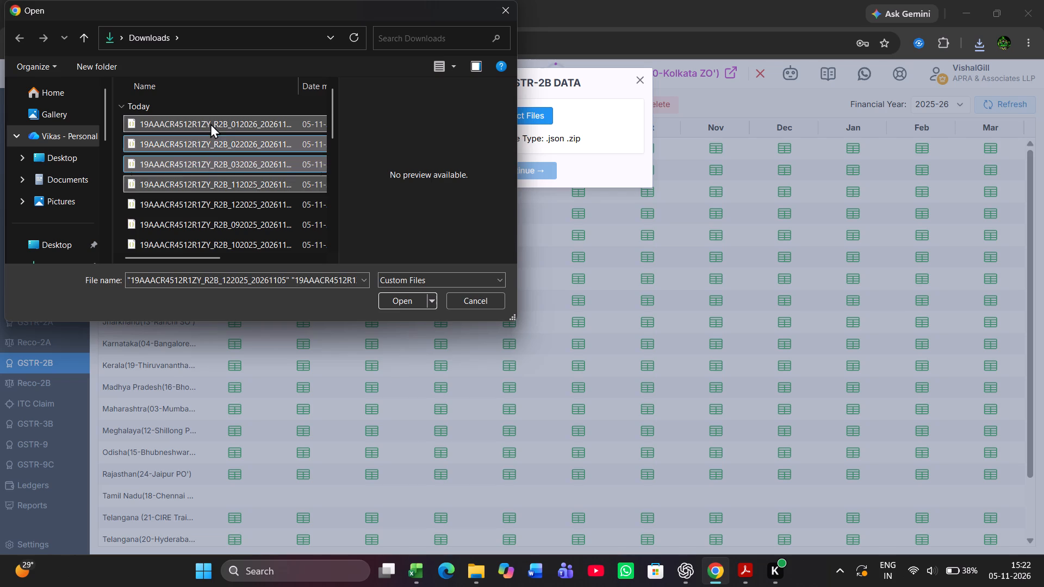
pyautogui.hotkey('shift', 'Down')
pyautogui.hotkey('shift', 'Down')
pyautogui.hotkey('shift', 'Down')
pyautogui.hotkey('shift', 'Up')
pyautogui.hotkey('shift', 'Up')
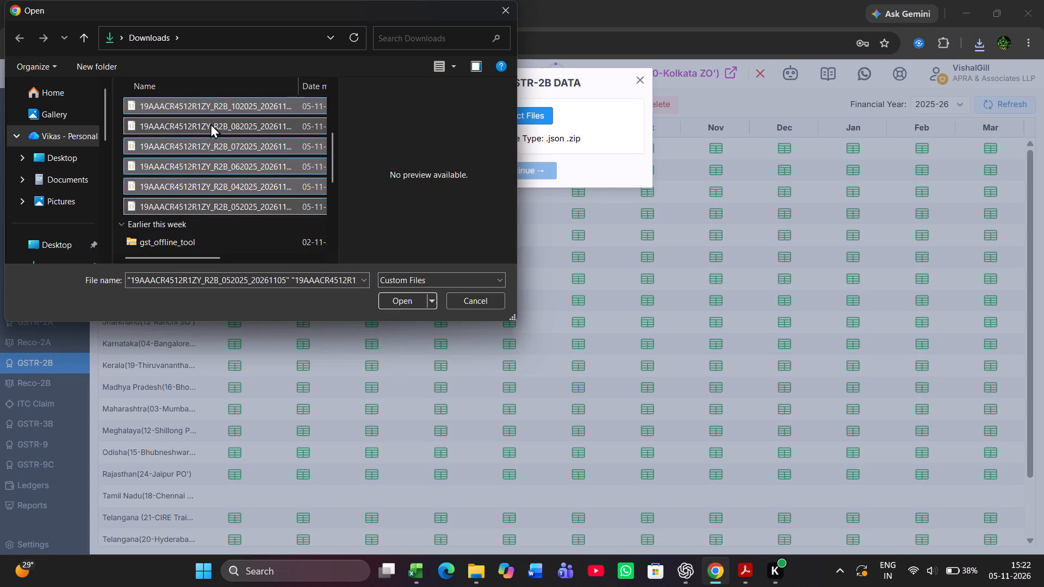
pyautogui.press('Return')
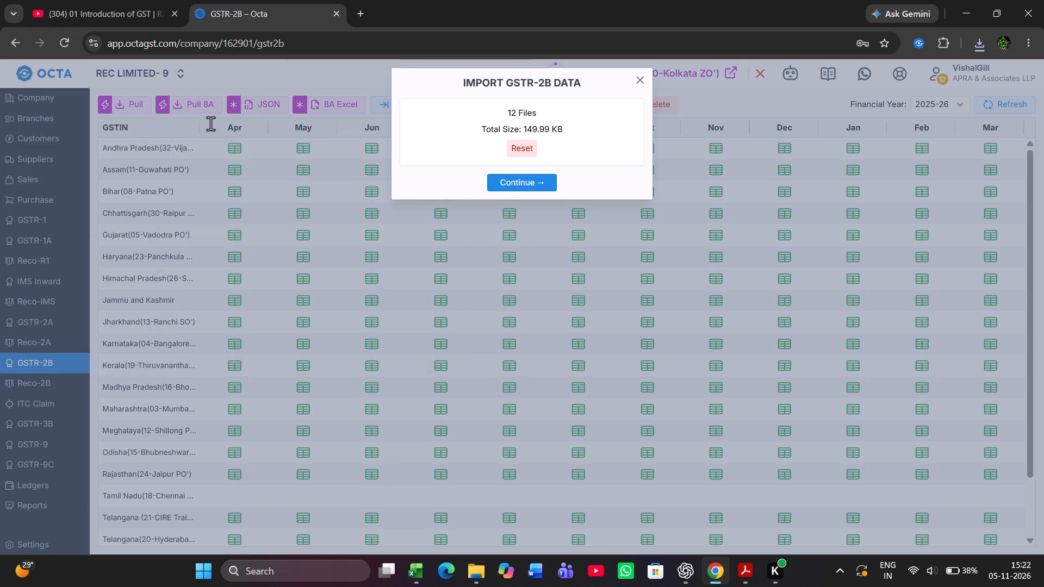
pyautogui.click(535, 182)
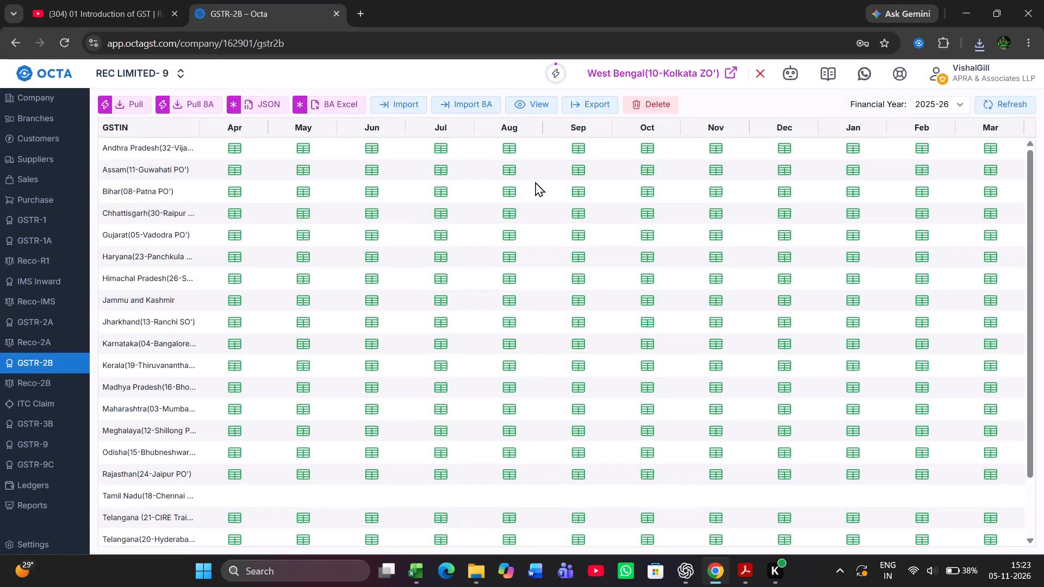
pyautogui.click(717, 307)
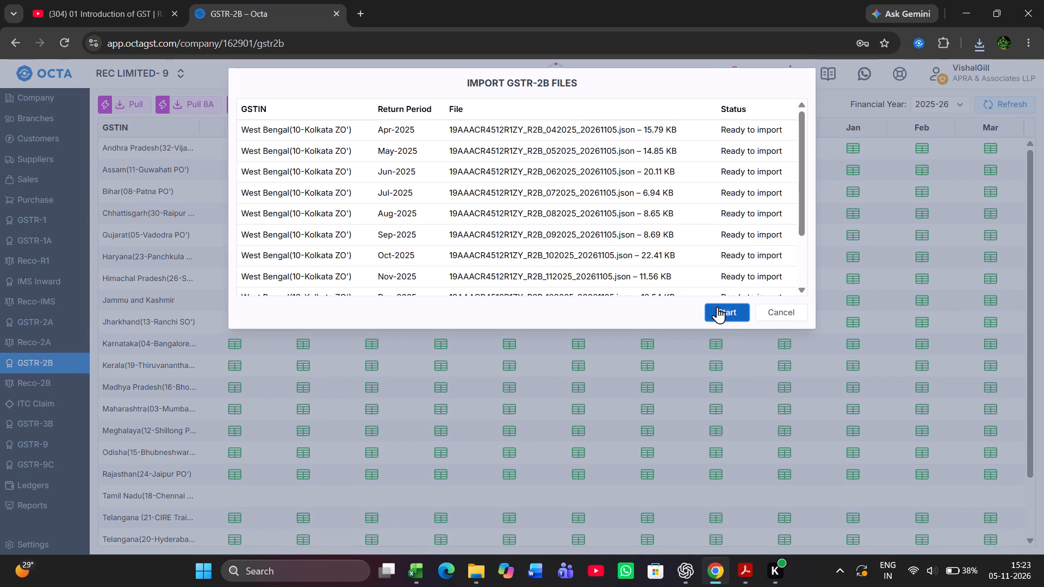
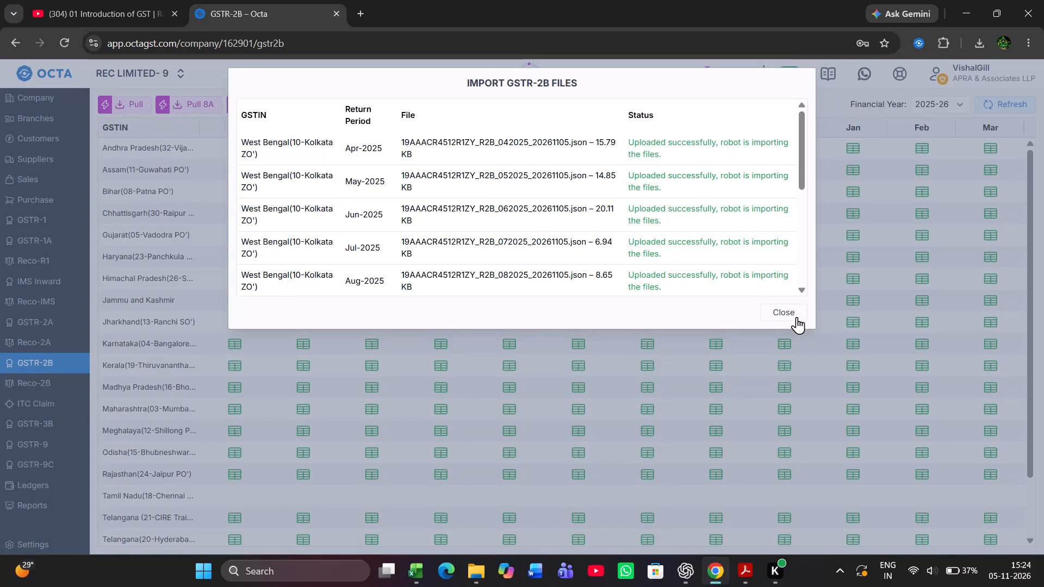
# Dismiss the import results and refresh the 2025-26 GSTR-2B grid to check the monthly data down to West Bengal.
pyautogui.click(797, 317)
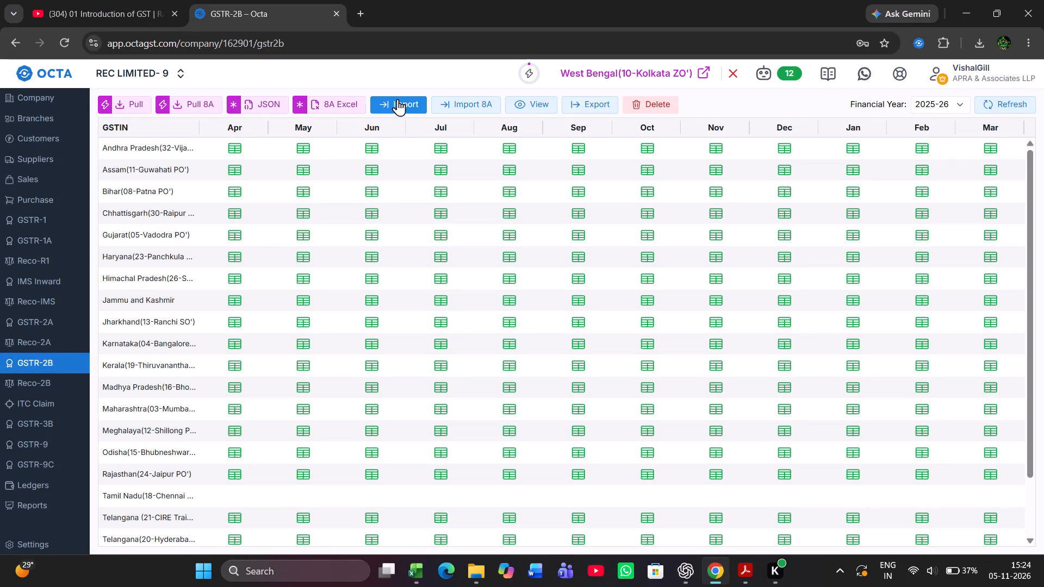
pyautogui.click(1008, 101)
pyautogui.scroll(-2, 789, 285)
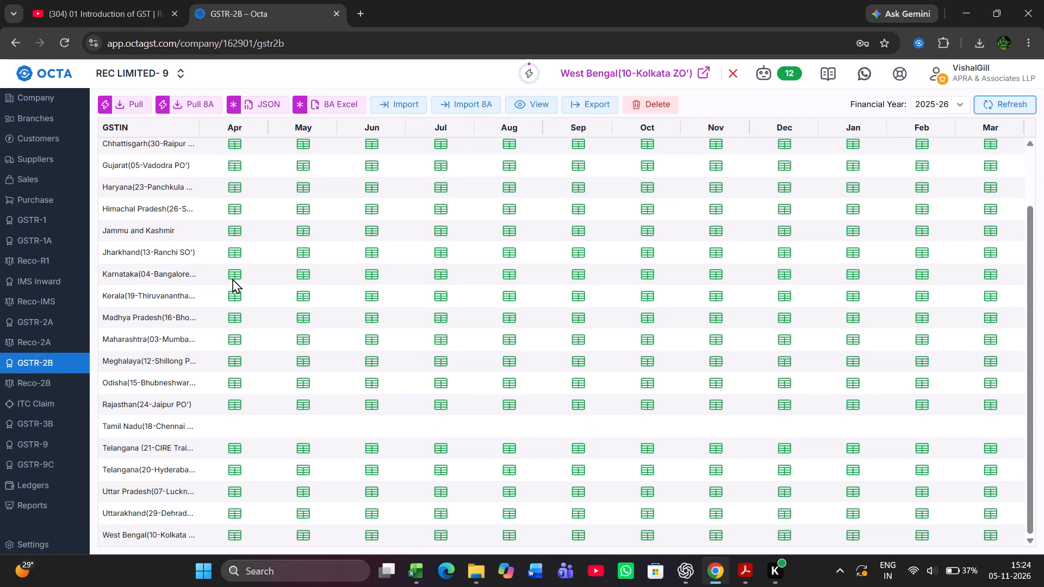
# From the GSTR-2B JSON download page, log in to the government portal for the Tamil Nadu(18-Chennai PO') GSTIN, using the saved password and captcha.
pyautogui.click(262, 102)
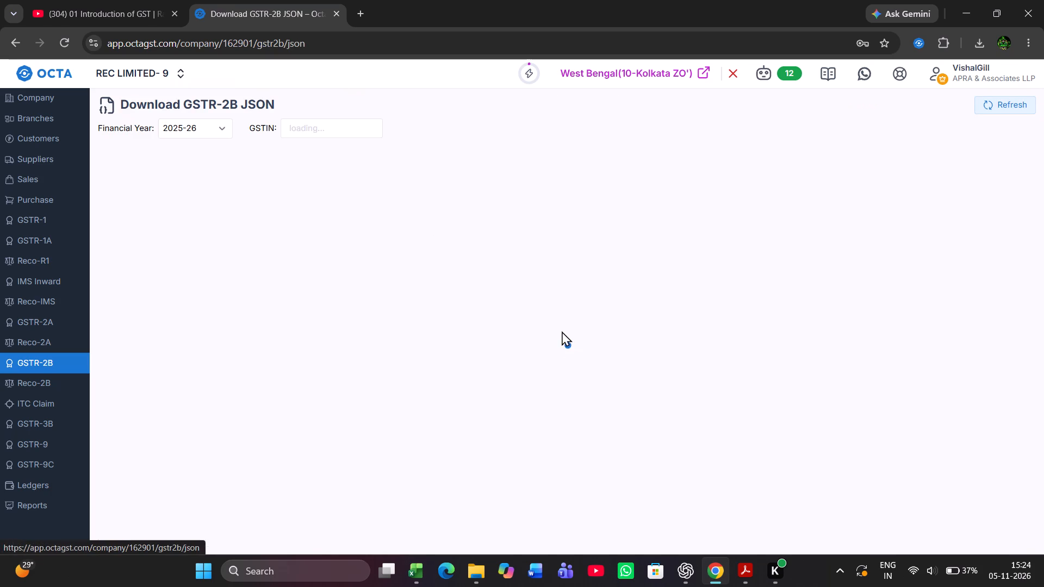
pyautogui.click(441, 123)
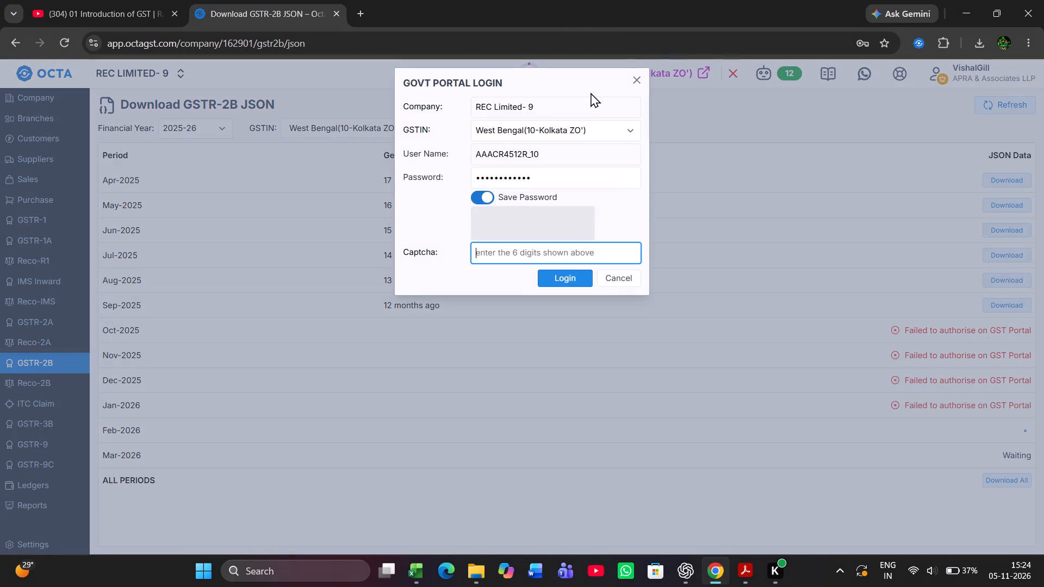
pyautogui.click(624, 128)
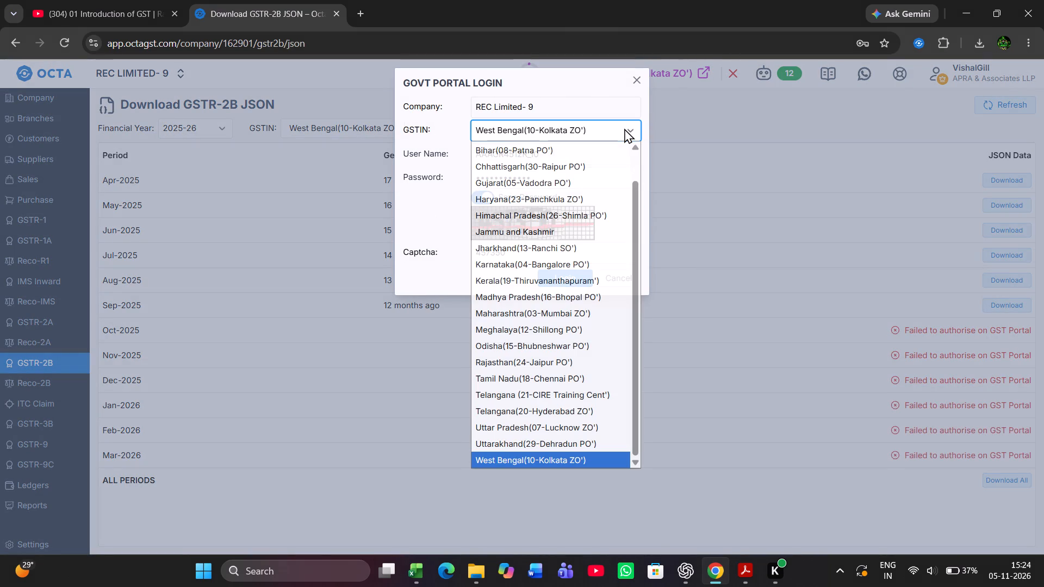
pyautogui.press('Up')
pyautogui.press('Up')
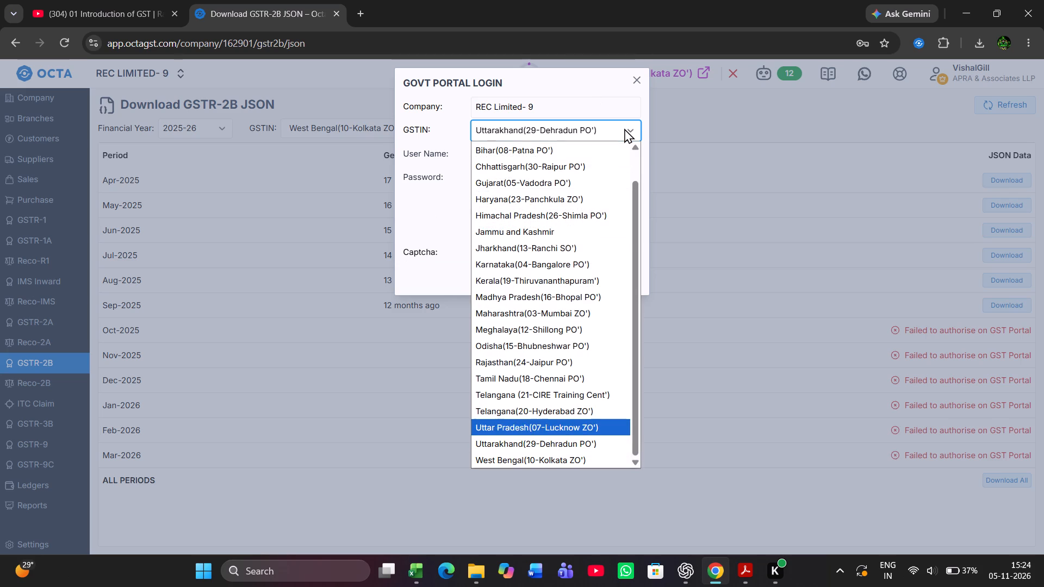
pyautogui.press('Up')
pyautogui.press('Up')
pyautogui.press('Up')
pyautogui.press('Return')
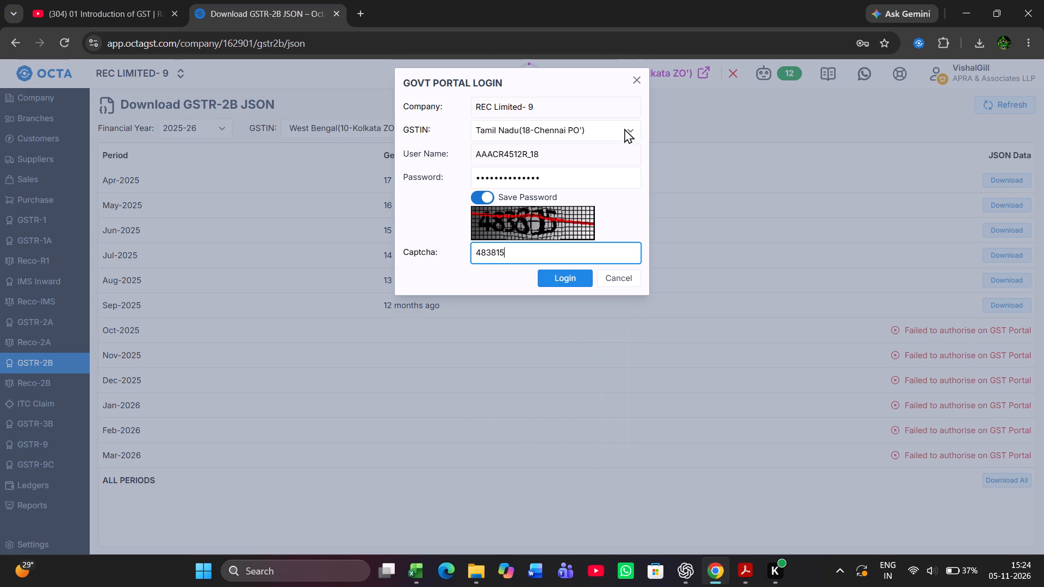
pyautogui.press('Return')
pyautogui.press('Return')
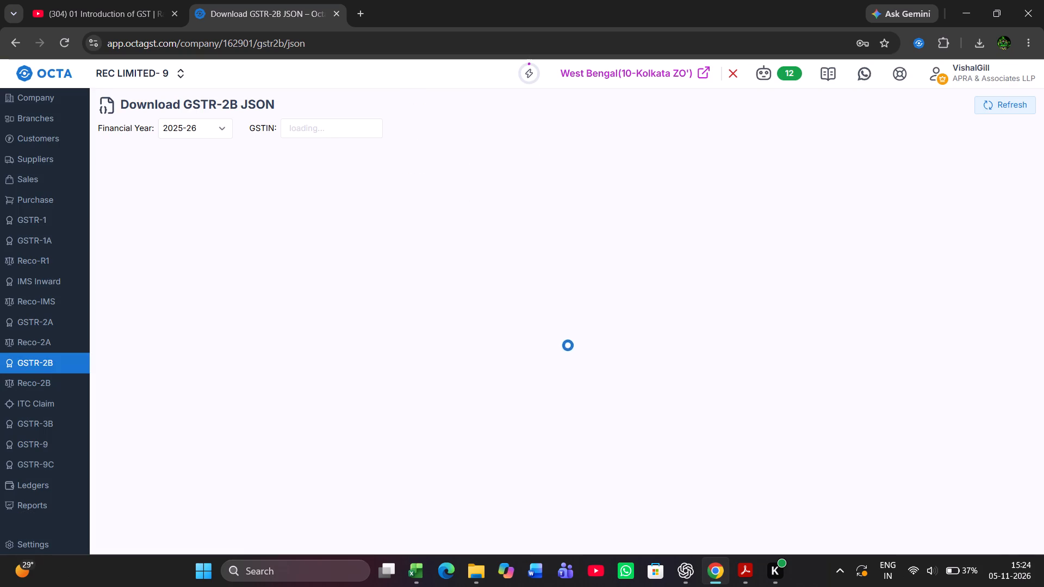
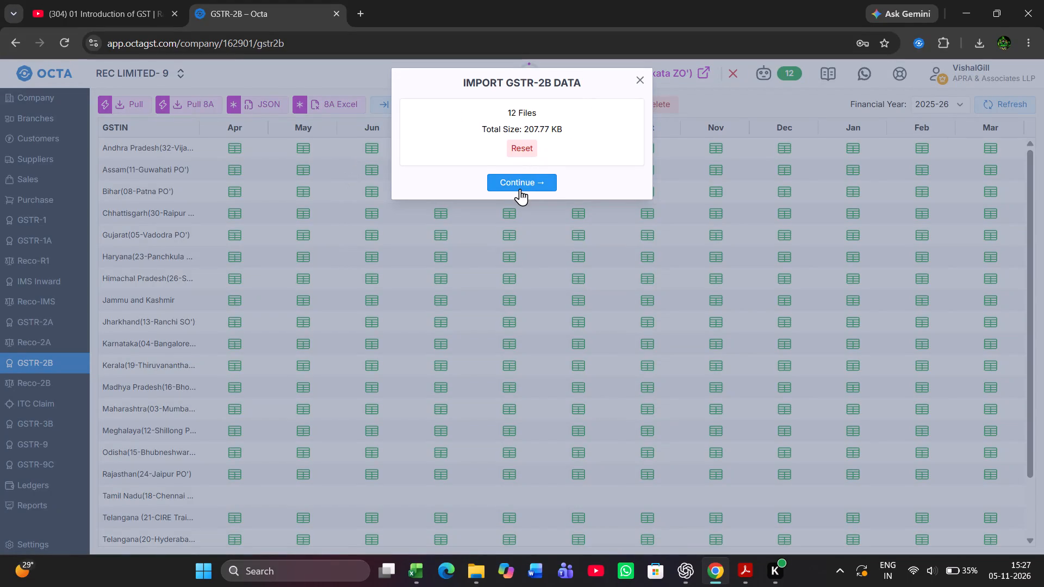
# Import the 12 selected Tamil Nadu(18-Chennai PO') GSTR-2B JSON files for 2025-26.
pyautogui.click(520, 189)
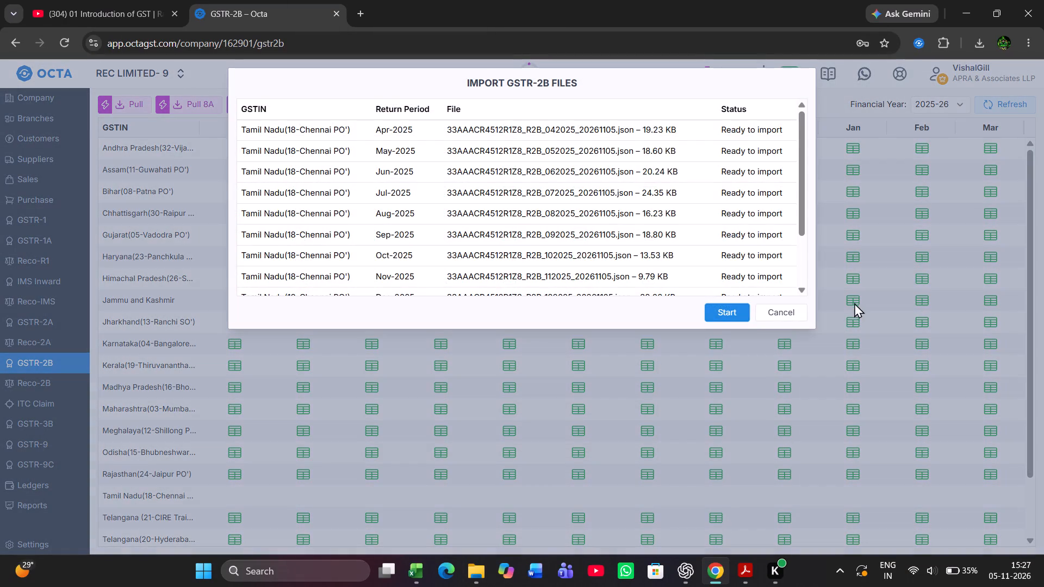
pyautogui.click(714, 314)
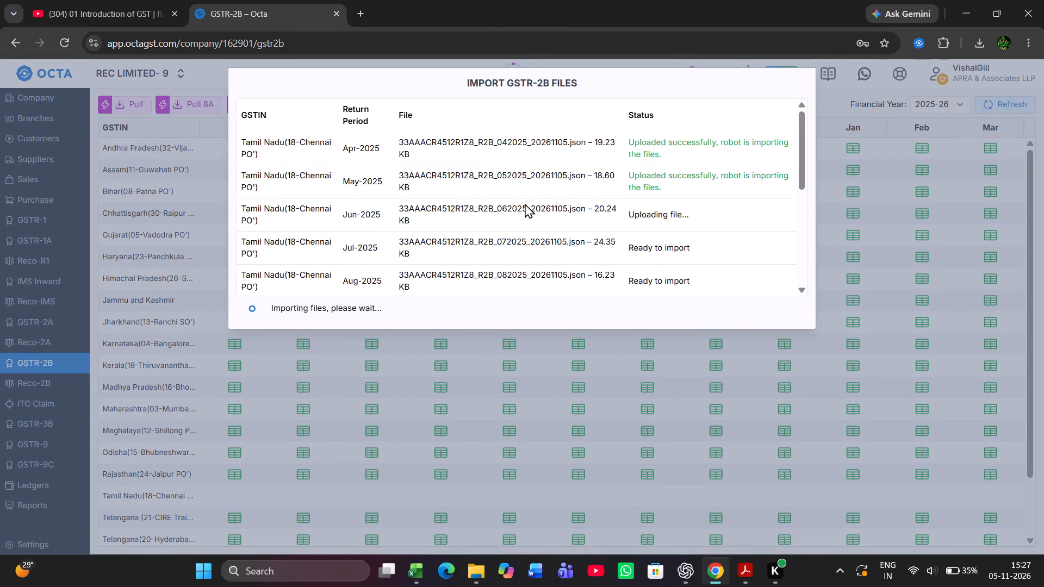
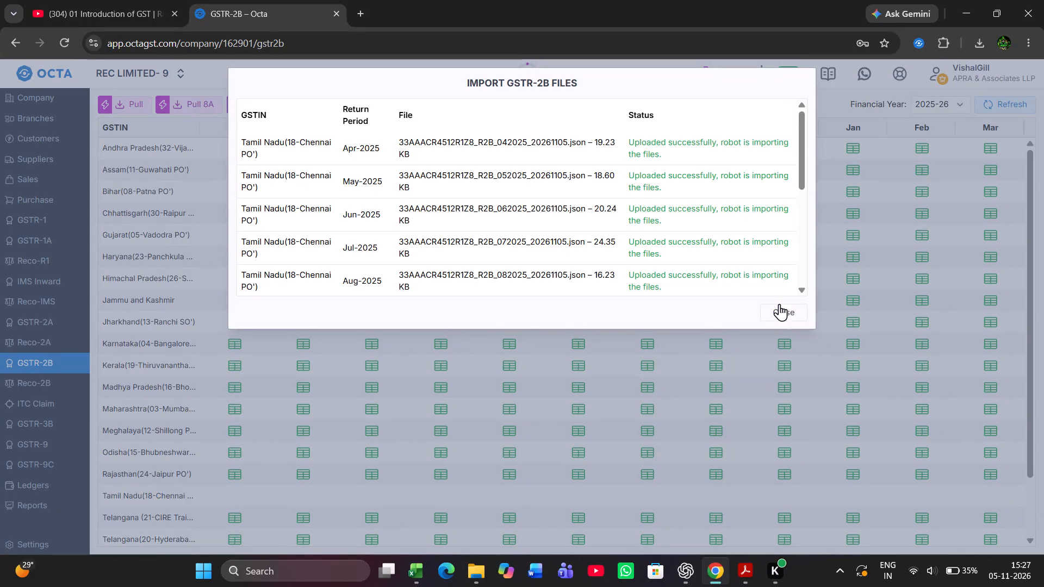
# Close the import summary, refresh the 2025-26 GSTR-2B grid and check data availability across all state GSTINs.
pyautogui.click(786, 314)
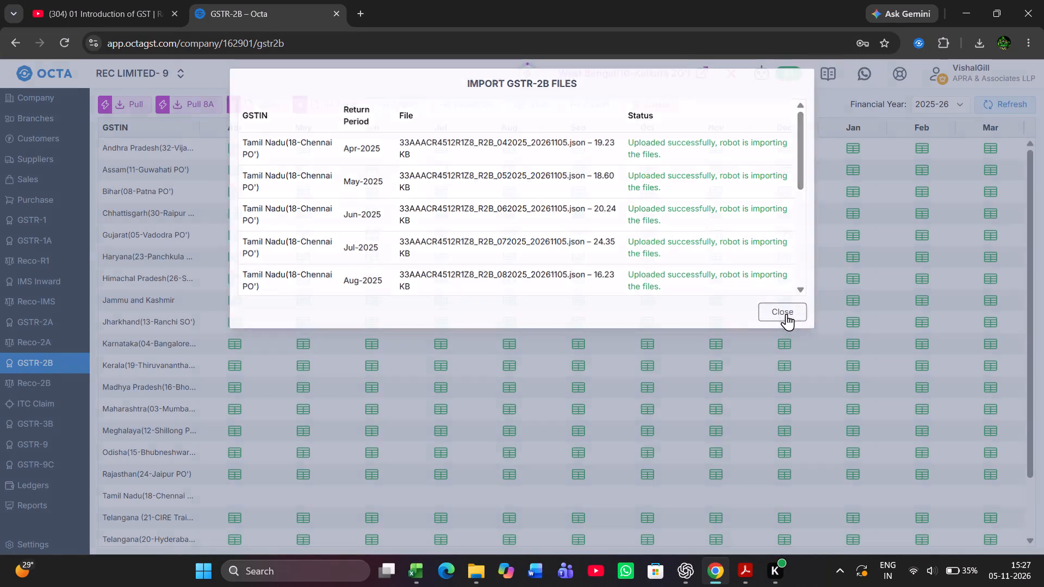
pyautogui.click(1006, 111)
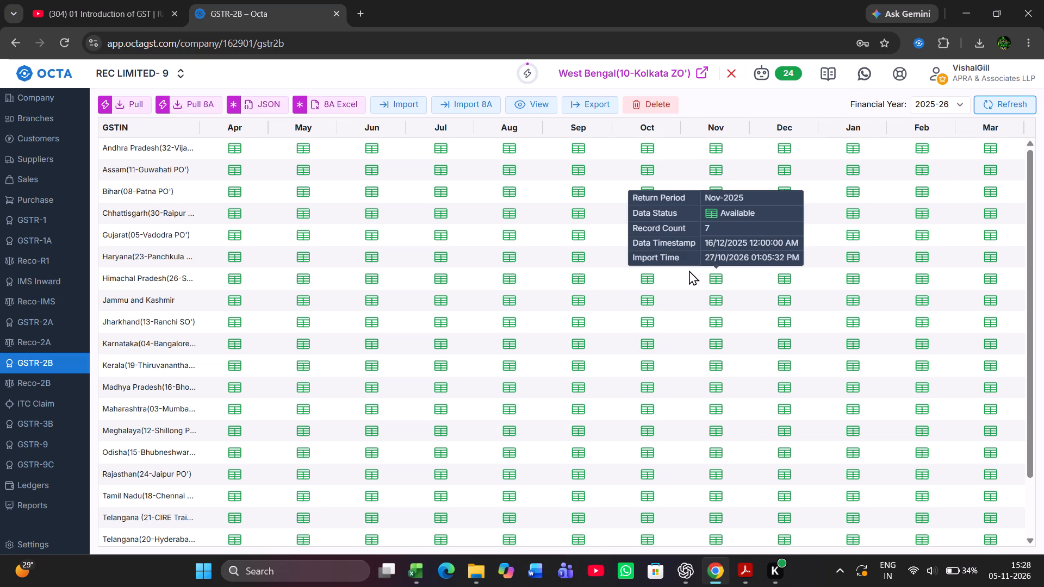
pyautogui.scroll(-6, 689, 270)
pyautogui.scroll(6, 689, 270)
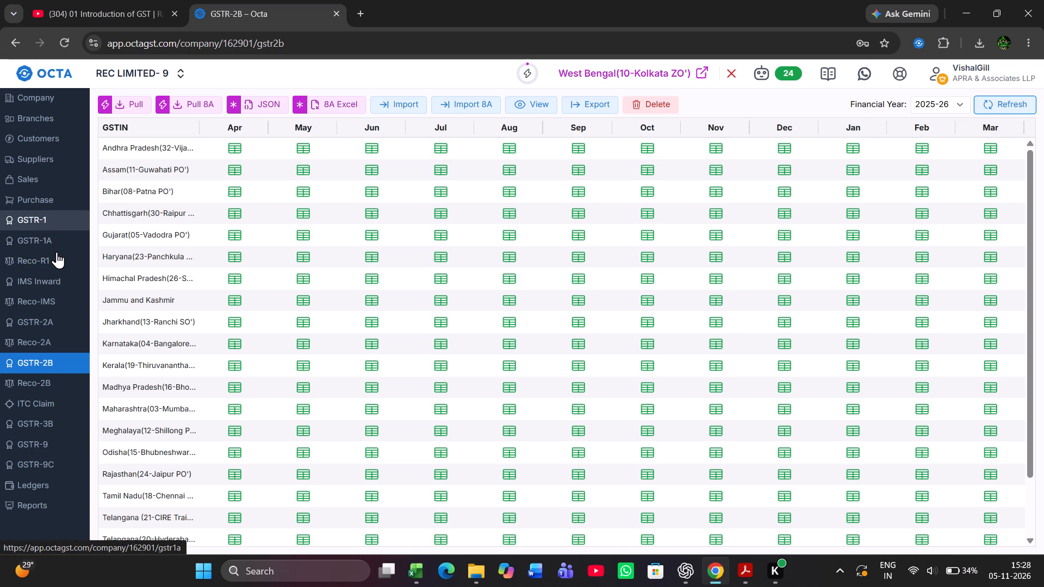
# Download the GSTR-2A JSON files of all 2025-26 periods for Tamil Nadu(18-Chennai PO').
pyautogui.click(57, 326)
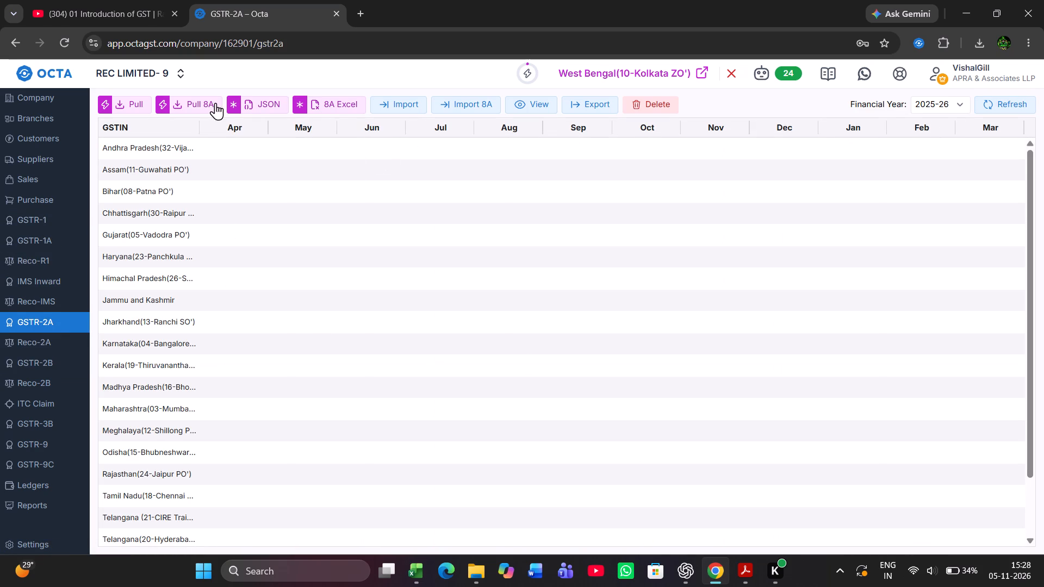
pyautogui.click(266, 99)
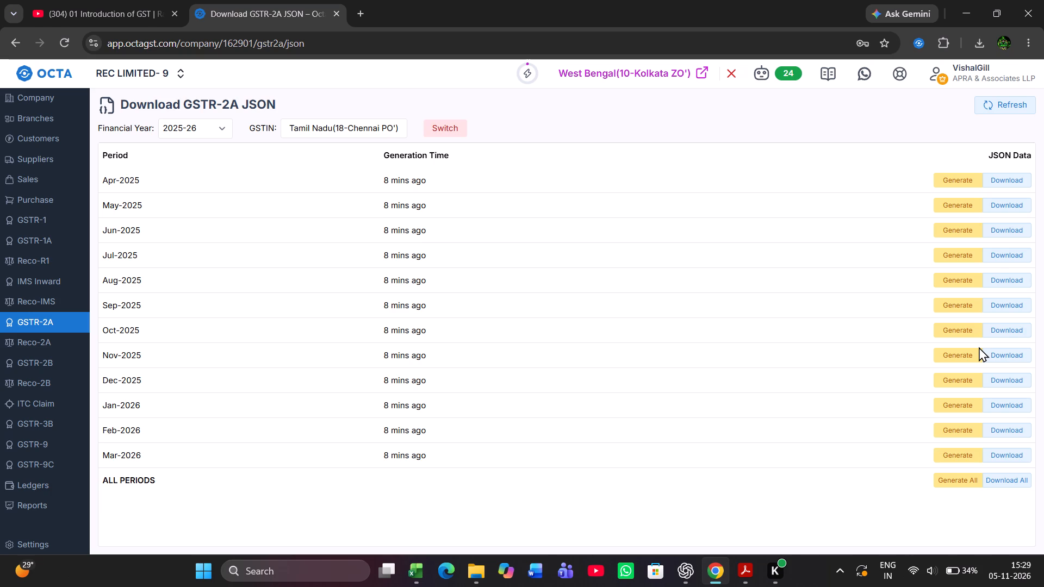
pyautogui.click(1009, 479)
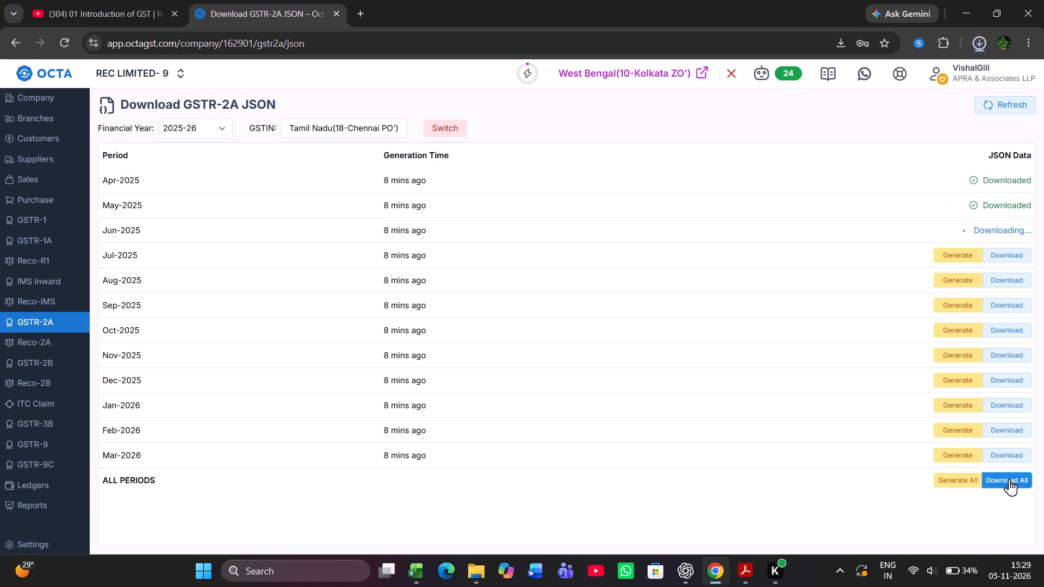
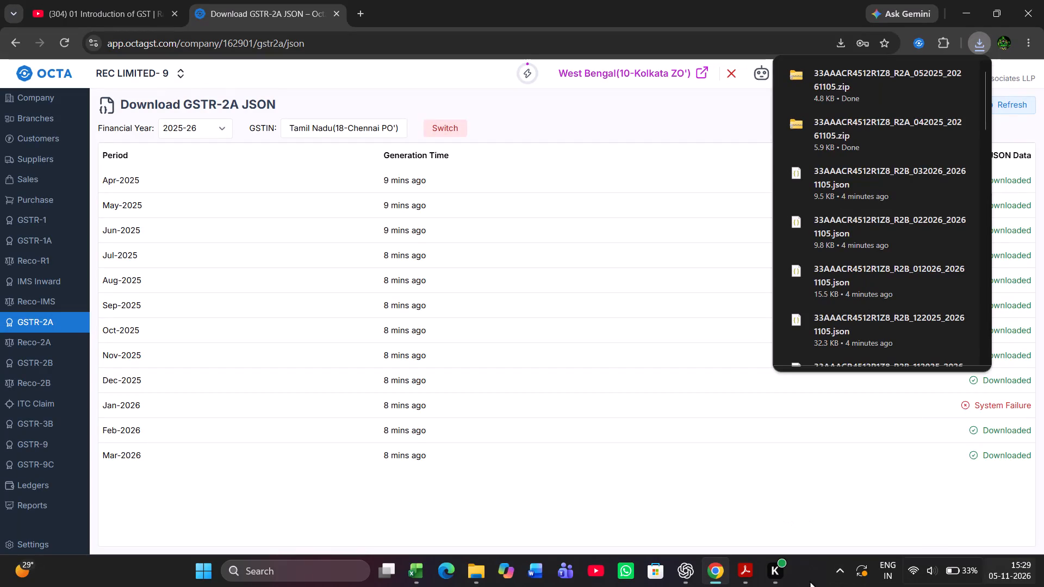
# Refresh the Tamil Nadu(18-Chennai PO') GSTR-2A list for 2025-26 and download the Jan-2026 JSON data.
pyautogui.click(955, 472)
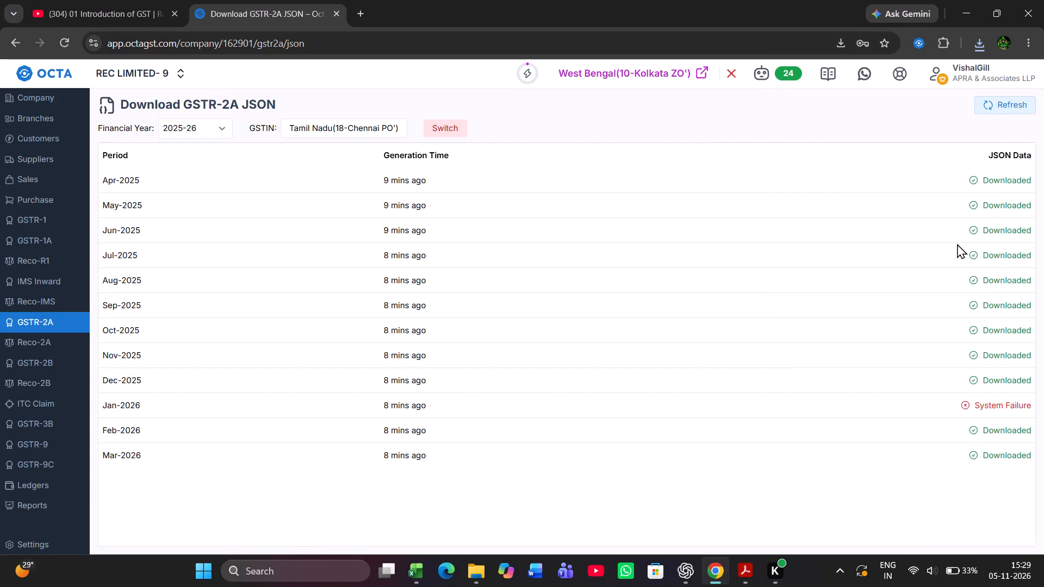
pyautogui.click(1008, 104)
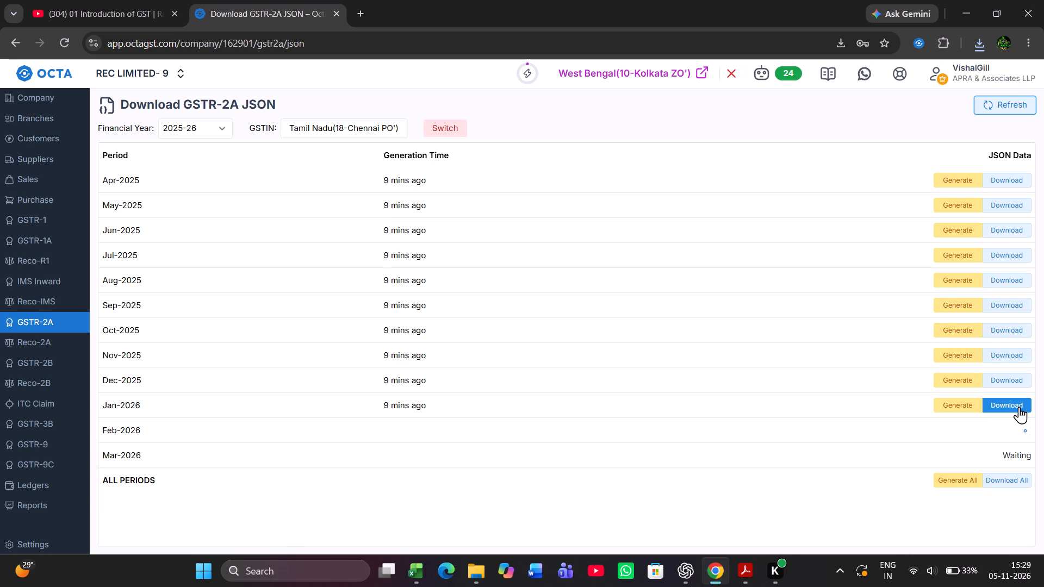
pyautogui.click(1019, 407)
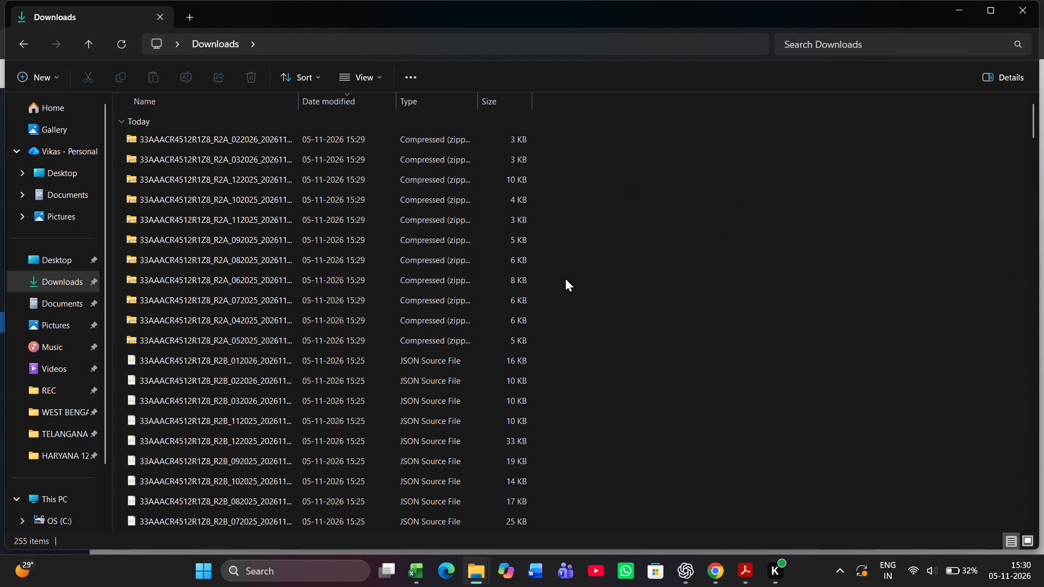
# In the Downloads folder, delete the Tamil Nadu GSTR-2A zips together with the Tamil Nadu and West Bengal GSTR-2B JSON files, leaving the Jan-2026 GSTR-2A zip.
pyautogui.press('Up')
pyautogui.press('Down')
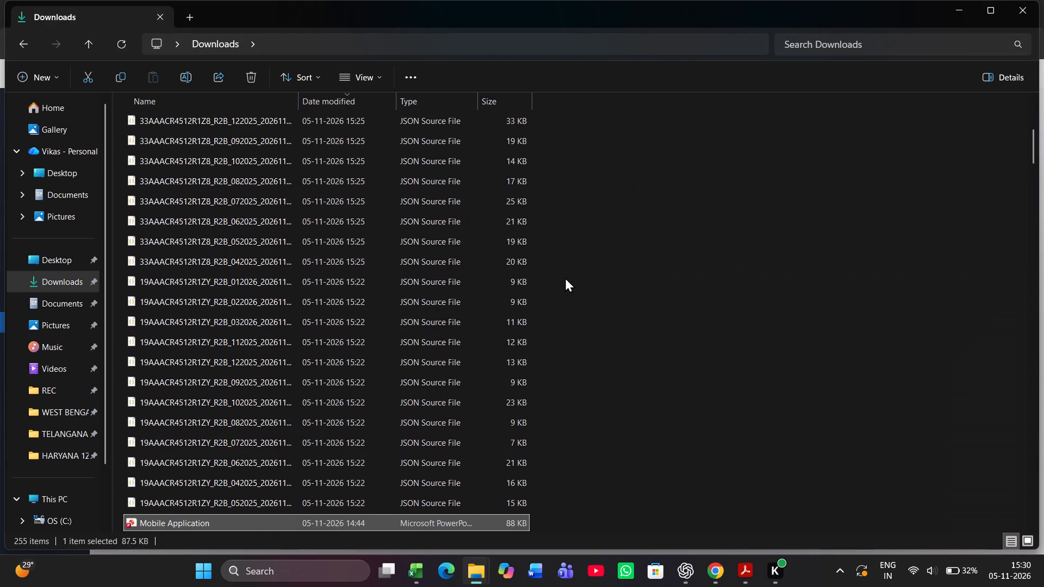
pyautogui.press('Up')
pyautogui.press('Up')
pyautogui.press('Up')
pyautogui.press('Up')
pyautogui.press('Up')
pyautogui.press('Up')
pyautogui.press('Up')
pyautogui.press('Up')
pyautogui.press('Down')
pyautogui.press('Down')
pyautogui.press('Down')
pyautogui.press('Down')
pyautogui.press('Down')
pyautogui.press('Down')
pyautogui.press('Down')
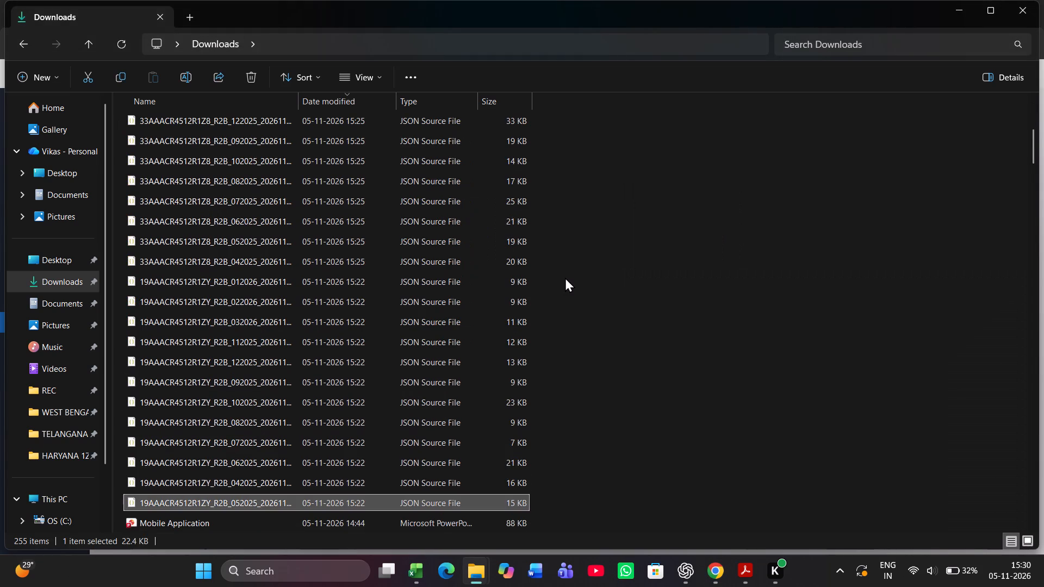
pyautogui.hotkey('shift', 'Up')
pyautogui.hotkey('shift', 'Up')
pyautogui.hotkey('shift', 'Up')
pyautogui.hotkey('shift', 'Up')
pyautogui.hotkey('shift', 'Up')
pyautogui.hotkey('shift', 'Up')
pyautogui.hotkey('shift', 'Up')
pyautogui.hotkey('shift', 'Up')
pyautogui.hotkey('shift', 'Up')
pyautogui.hotkey('shift', 'Up')
pyautogui.hotkey('shift', 'Up')
pyautogui.hotkey('shift', 'Up')
pyautogui.hotkey('shift', 'Up')
pyautogui.hotkey('shift', 'Up')
pyautogui.hotkey('shift', 'Up')
pyautogui.hotkey('shift', 'Up')
pyautogui.hotkey('shift', 'Up')
pyautogui.hotkey('shift', 'Up')
pyautogui.hotkey('shift', 'Up')
pyautogui.hotkey('shift', 'Up')
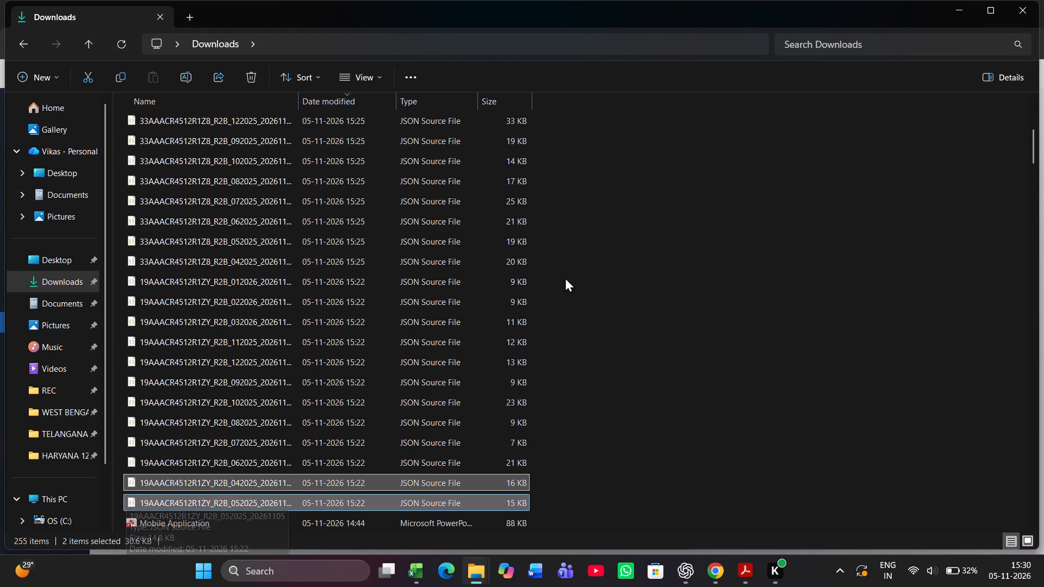
pyautogui.hotkey('shift', 'Up')
pyautogui.hotkey('shift', 'Up')
pyautogui.hotkey('shift', 'Up')
pyautogui.hotkey('shift', 'Up')
pyautogui.hotkey('shift', 'Up')
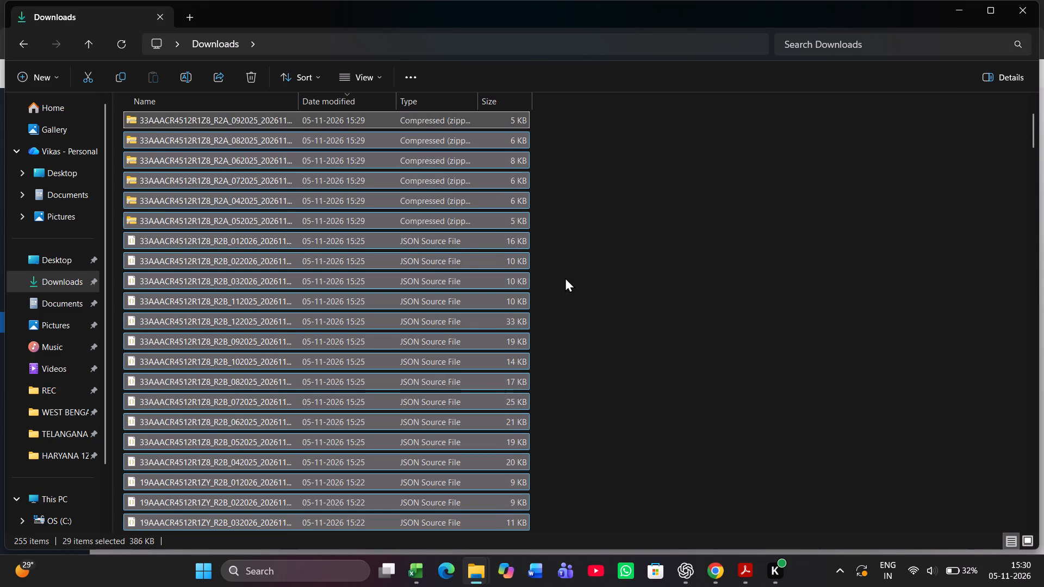
pyautogui.hotkey('shift', 'Up')
pyautogui.hotkey('shift', 'Up')
pyautogui.hotkey('shift', 'Up')
pyautogui.hotkey('shift', 'Up')
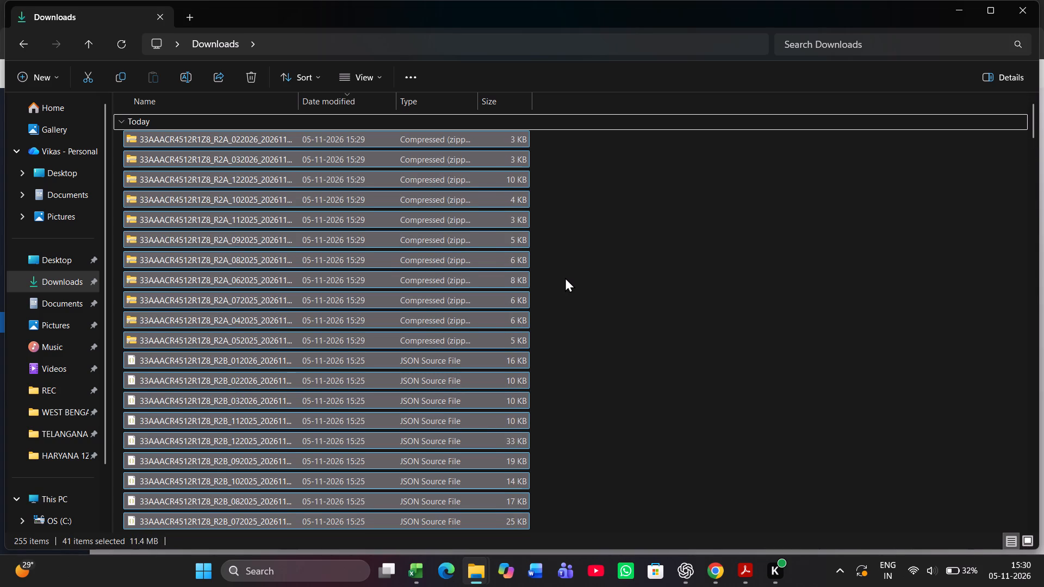
pyautogui.hotkey('shift', 'Down')
pyautogui.press('Delete')
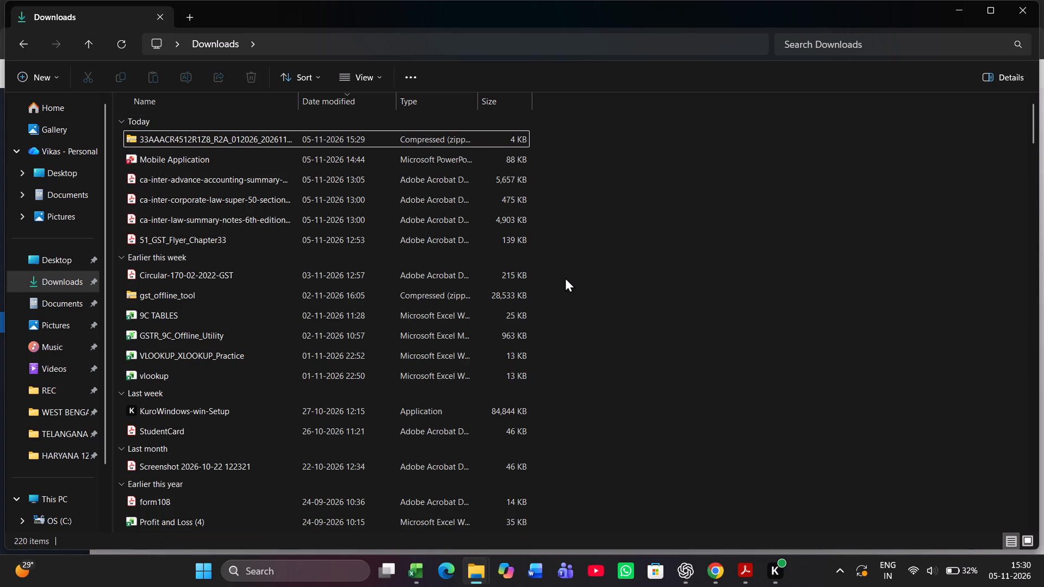
# Delete the remaining Tamil Nadu GSTR-2A zip for period 012026 from the Downloads folder.
pyautogui.hotkey('shift', 'Down')
pyautogui.press('Up')
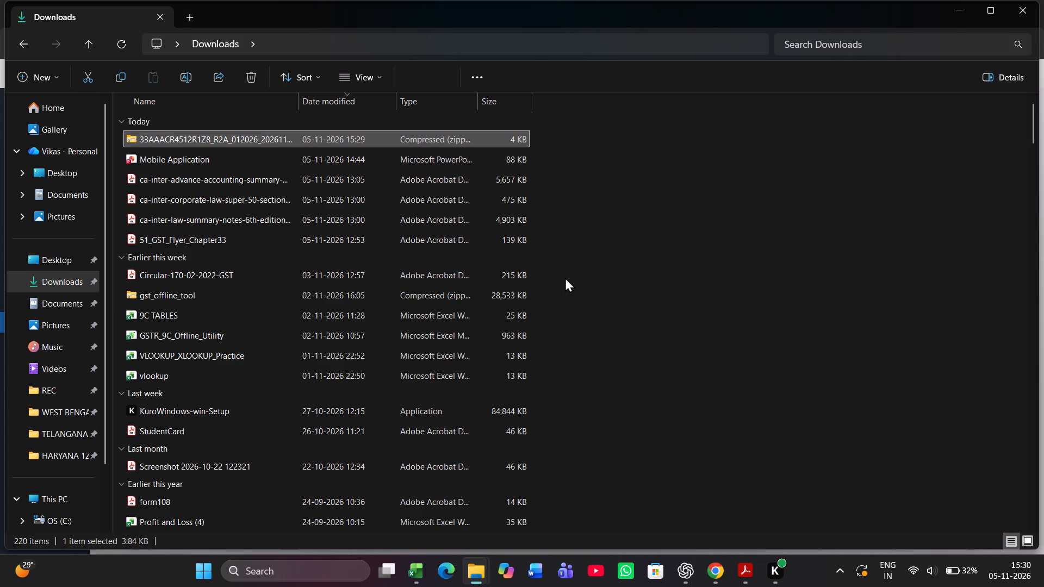
pyautogui.press('Delete')
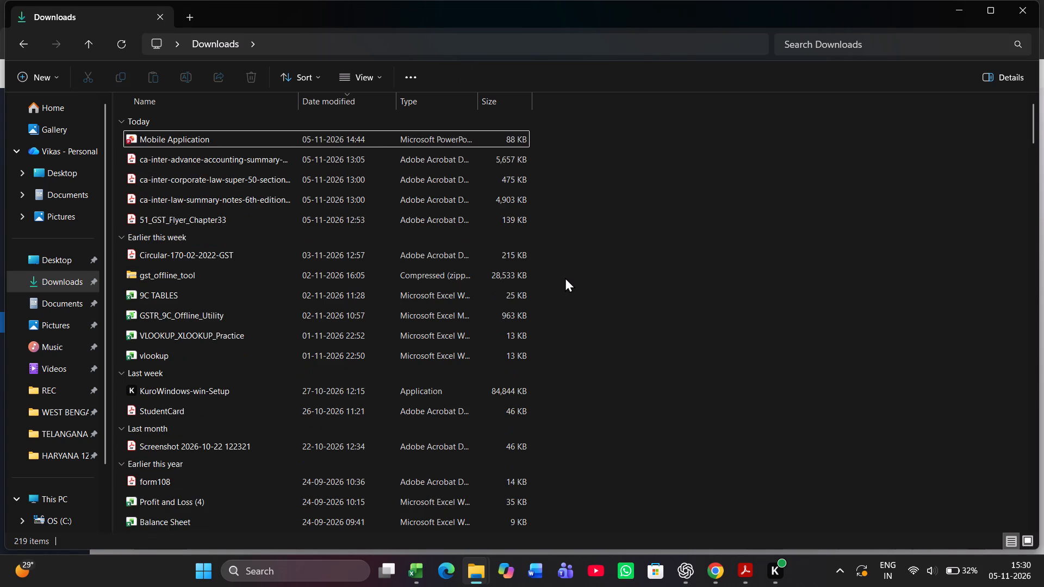
# Delete the Mobile Application PowerPoint file from the Downloads folder.
pyautogui.press('Up')
pyautogui.press('Down')
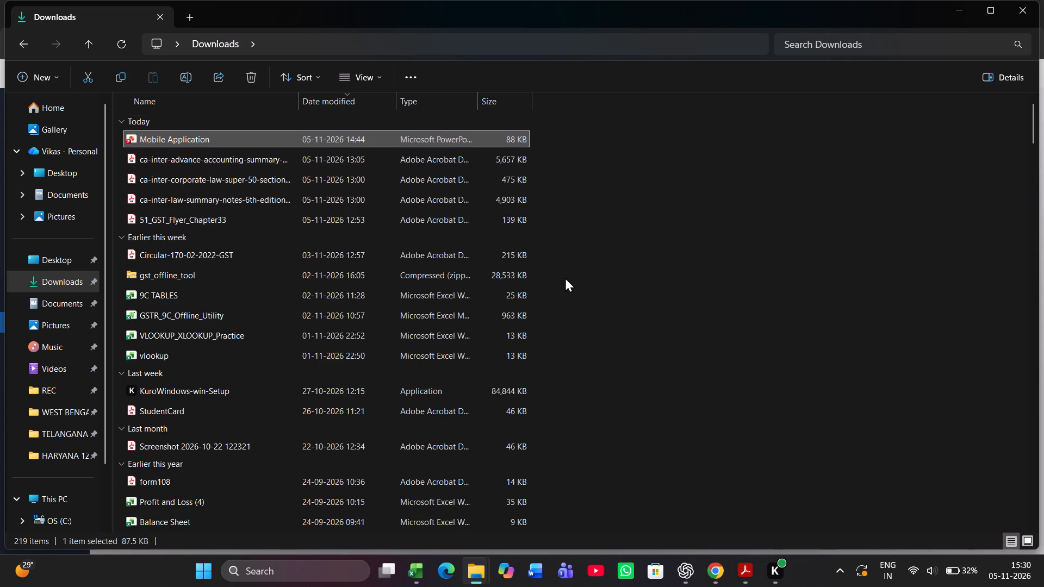
pyautogui.press('Delete')
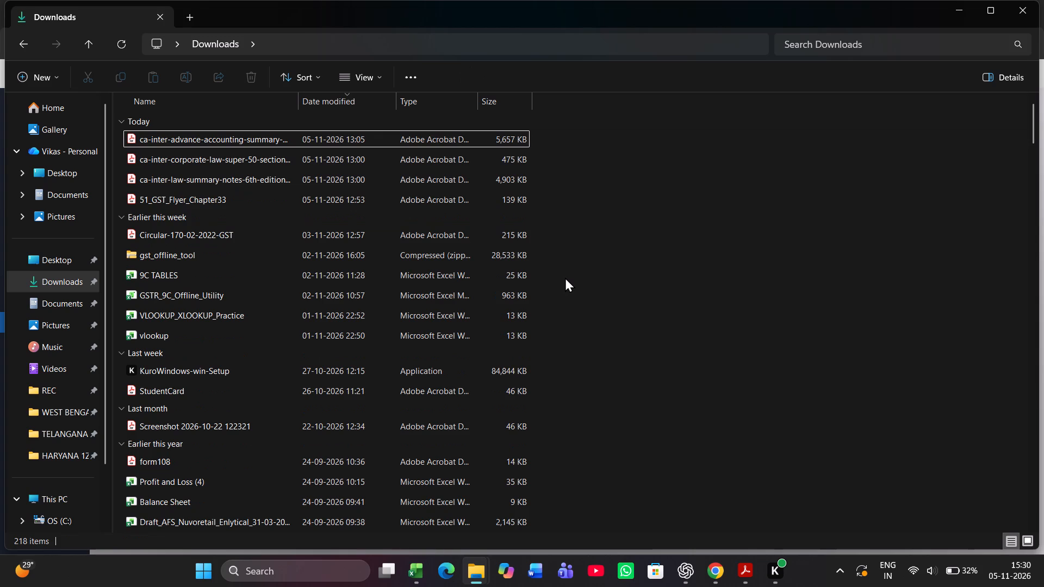
# Move the three ca-inter PDFs (advance accounting, corporate law and law summary notes) from Downloads to the Documents folder.
pyautogui.hotkey('shift', 'Down')
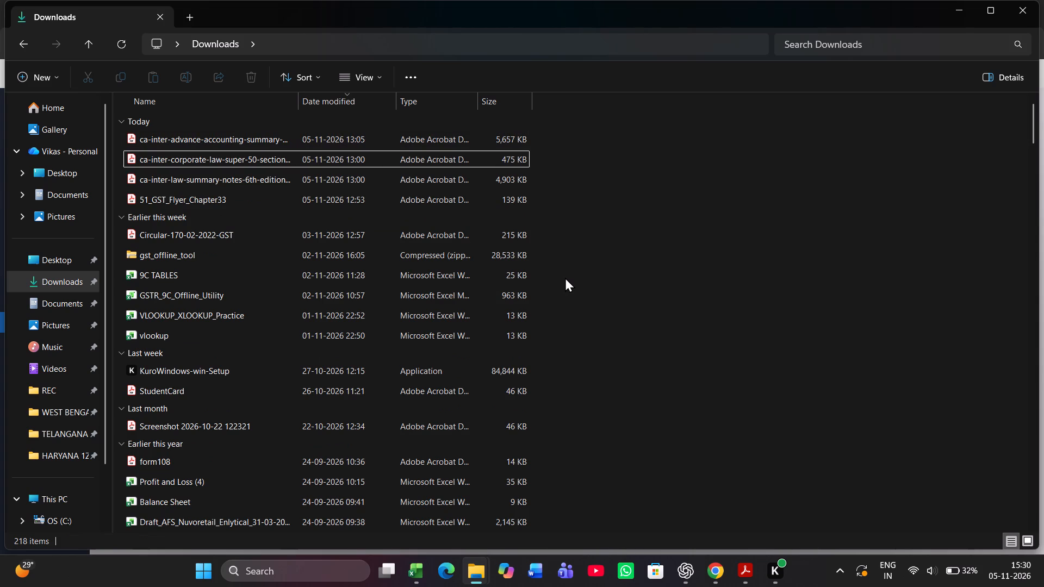
pyautogui.hotkey('shift', 'Down')
pyautogui.press('Up')
pyautogui.press('Up')
pyautogui.hotkey('shift', 'Down')
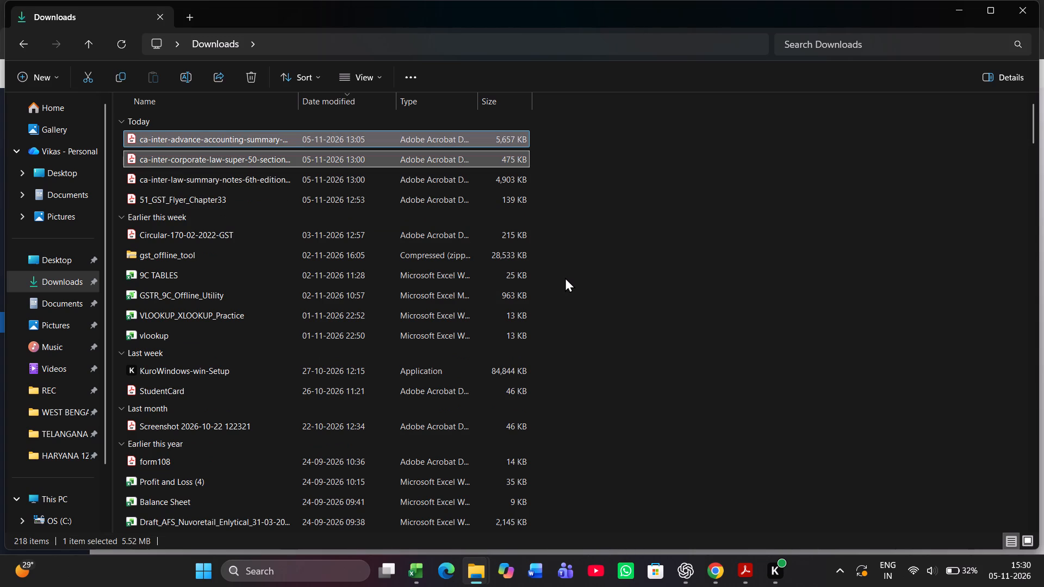
pyautogui.hotkey('shift', 'Down')
pyautogui.hotkey('shift', 'Down')
pyautogui.hotkey('shift', 'Up')
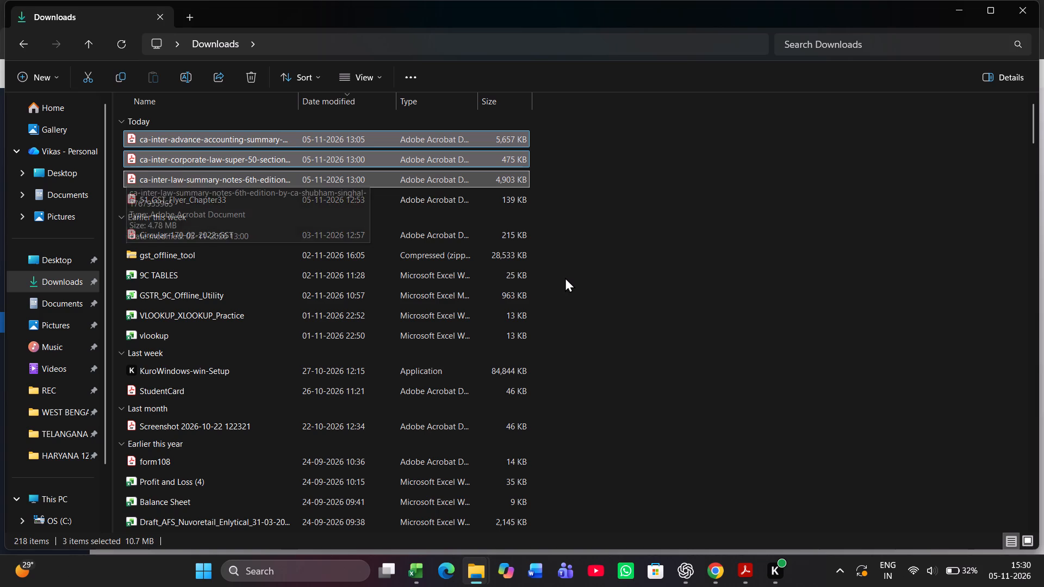
pyautogui.hotkey('ctrl', 'x')
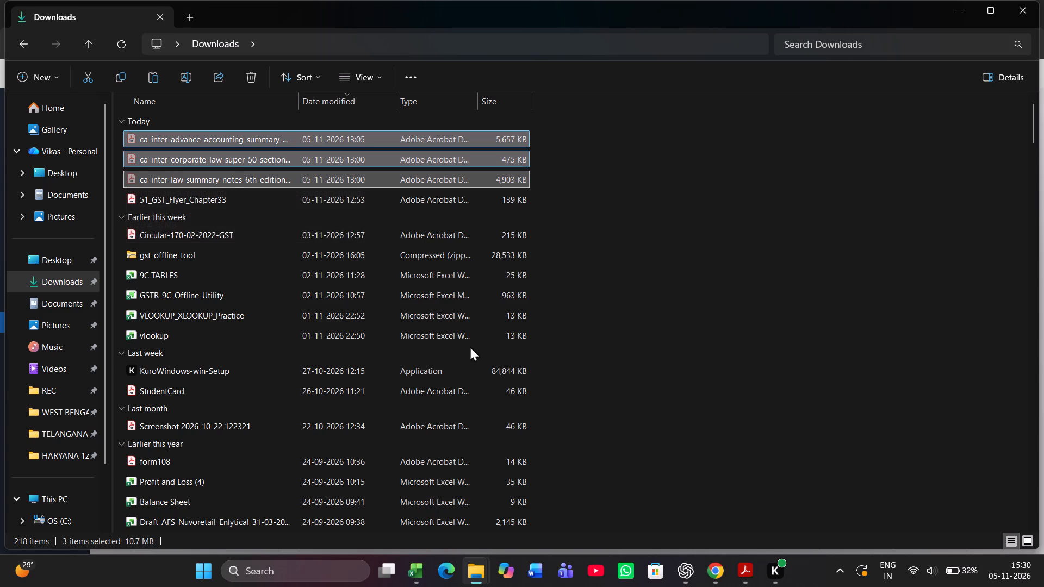
pyautogui.click(71, 264)
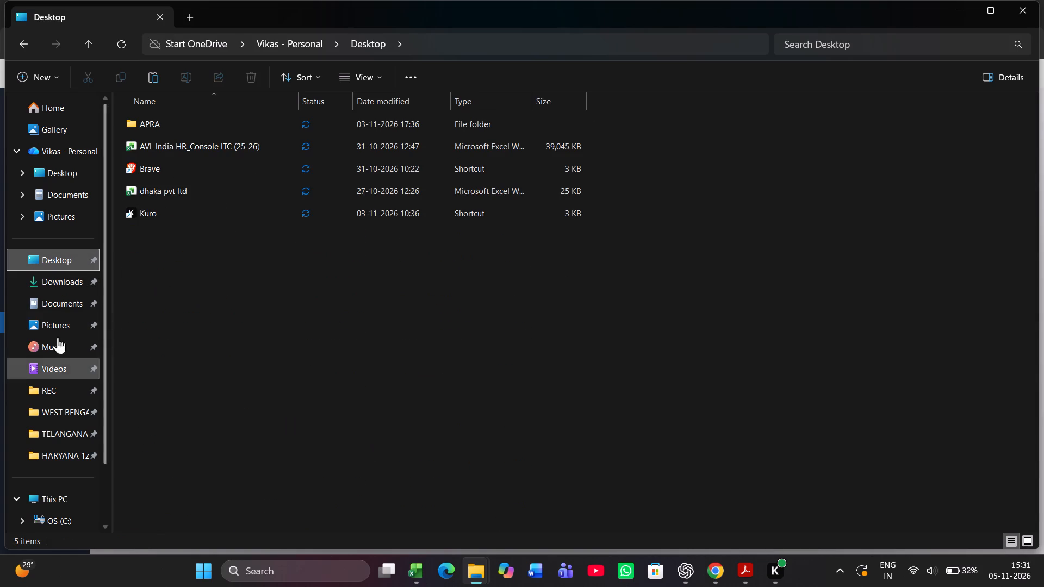
pyautogui.click(69, 311)
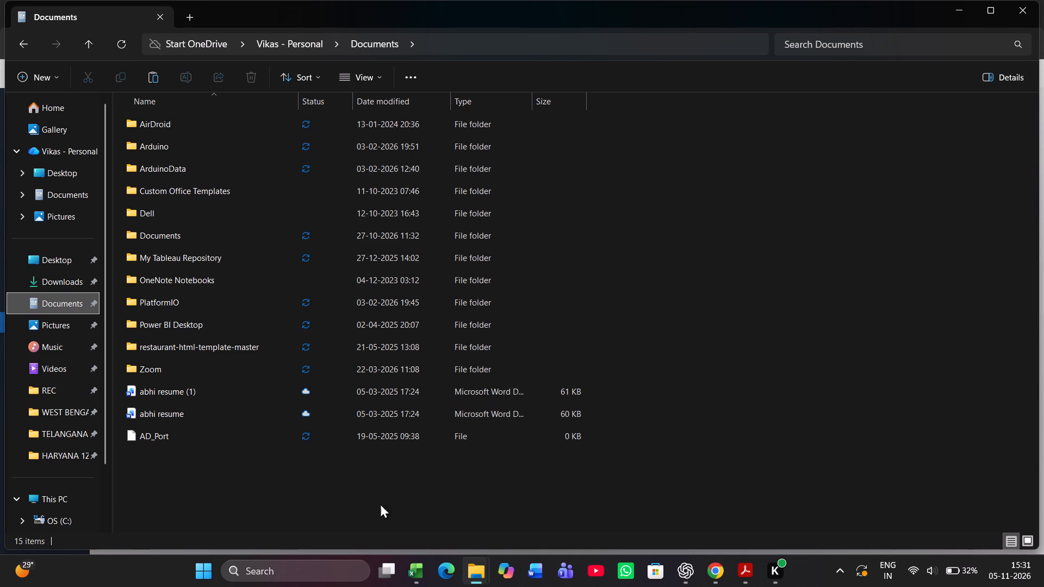
pyautogui.click(259, 483)
pyautogui.hotkey('ctrl', 'v')
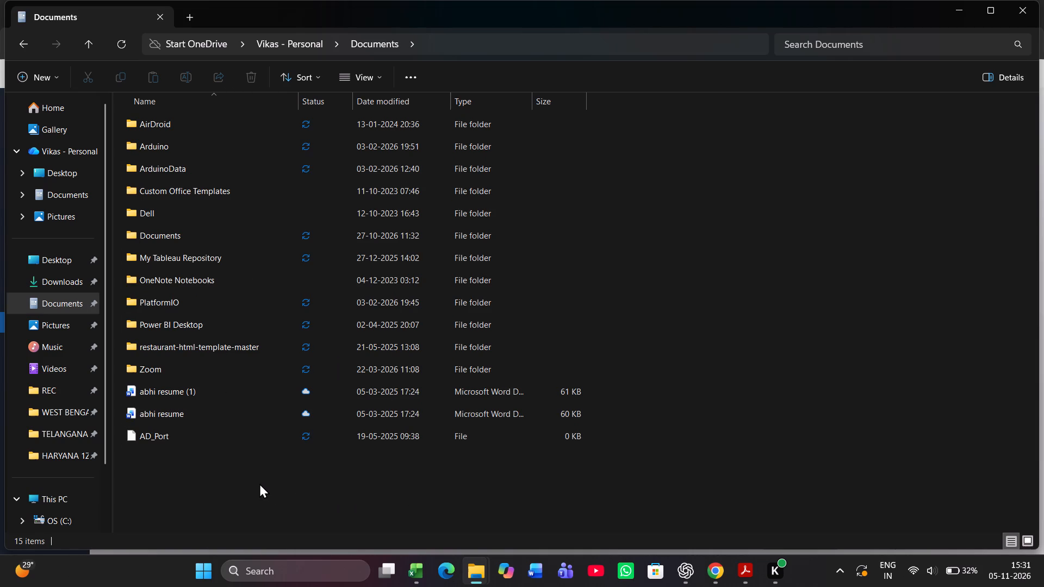
# View the contents of the APRA folder on the Desktop and return to the Downloads folder.
pyautogui.click(73, 183)
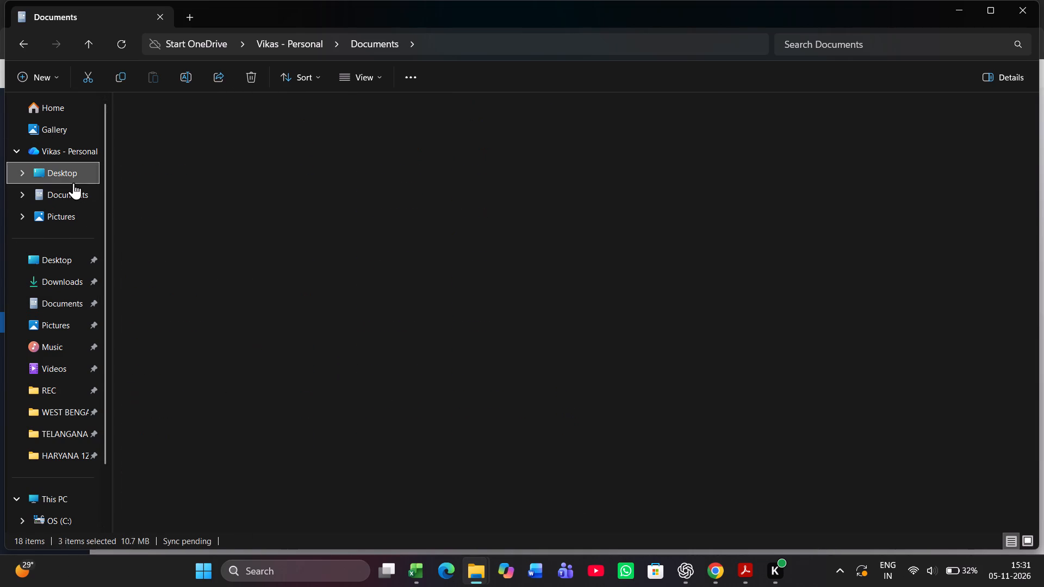
pyautogui.doubleClick(205, 130)
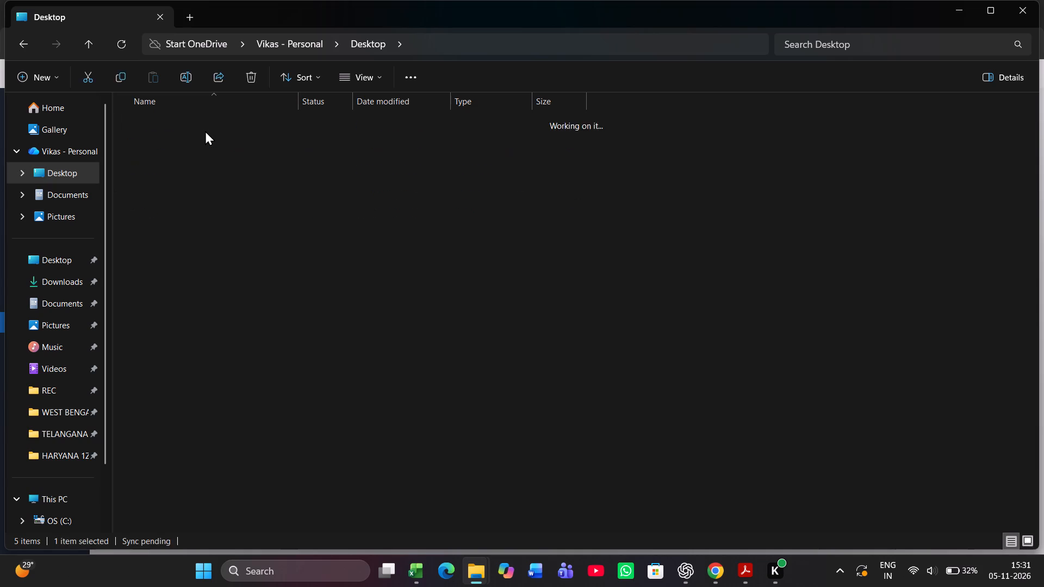
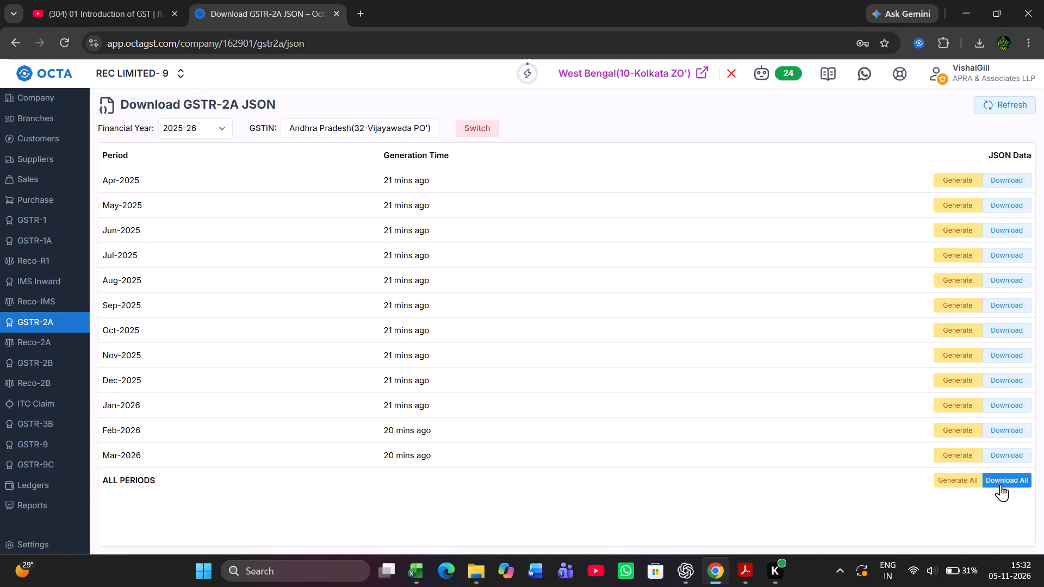
# Download the GSTR-2A JSON files for all 2025-26 periods of the Andhra Pradesh (32-Vijayawada PO) GSTIN.
pyautogui.click(1000, 484)
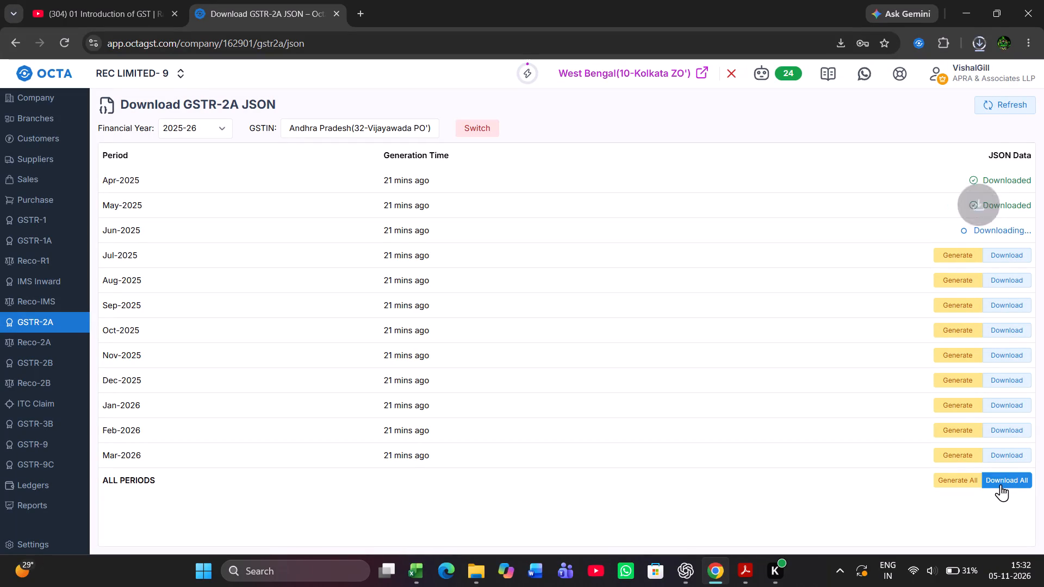
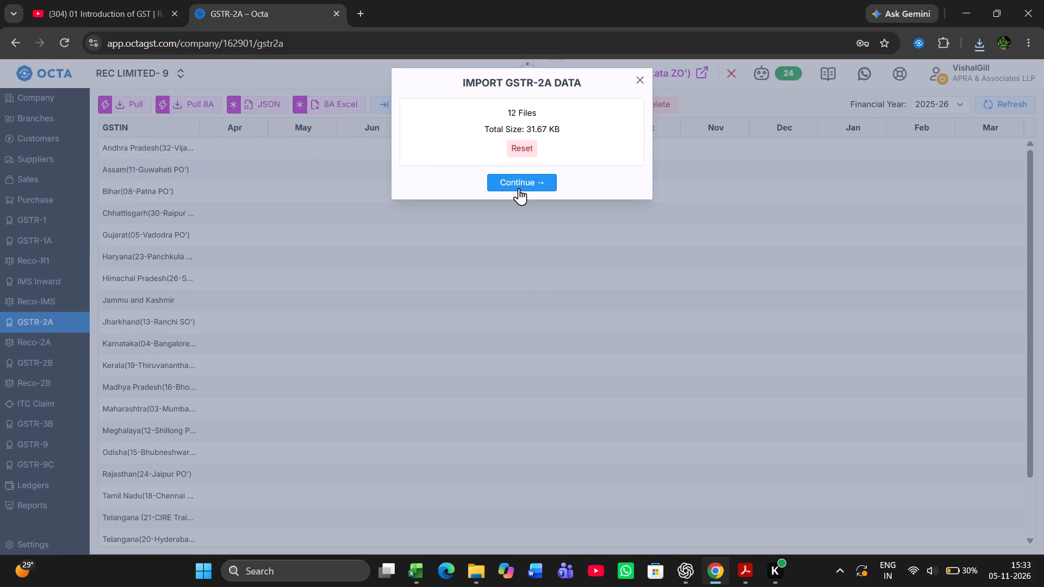
# Import the 12 Andhra Pradesh (32-Vijayawada PO) GSTR-2A files for 2025-26 and refresh the GSTR-2A grid.
pyautogui.click(519, 188)
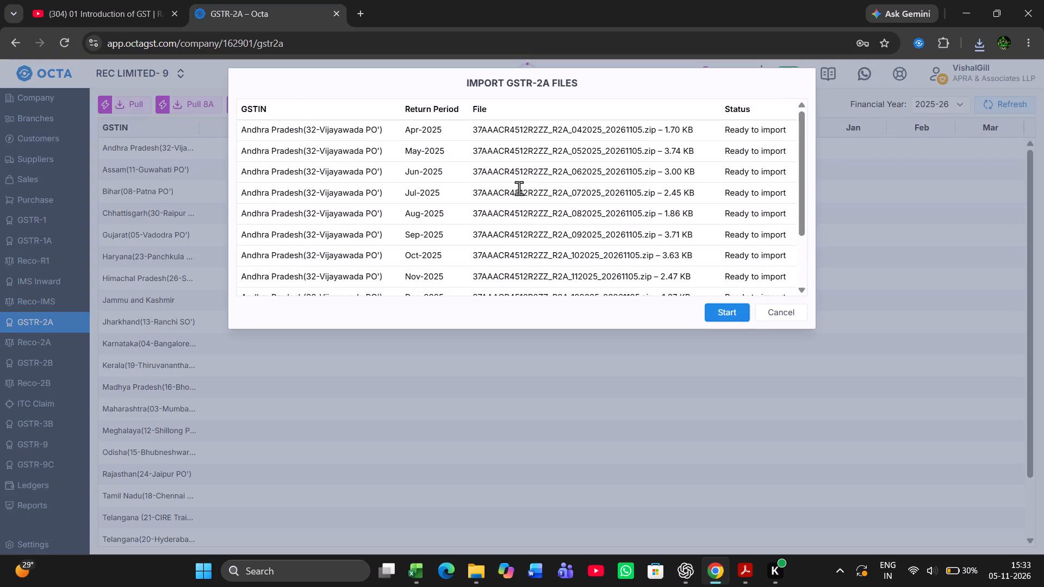
pyautogui.click(727, 314)
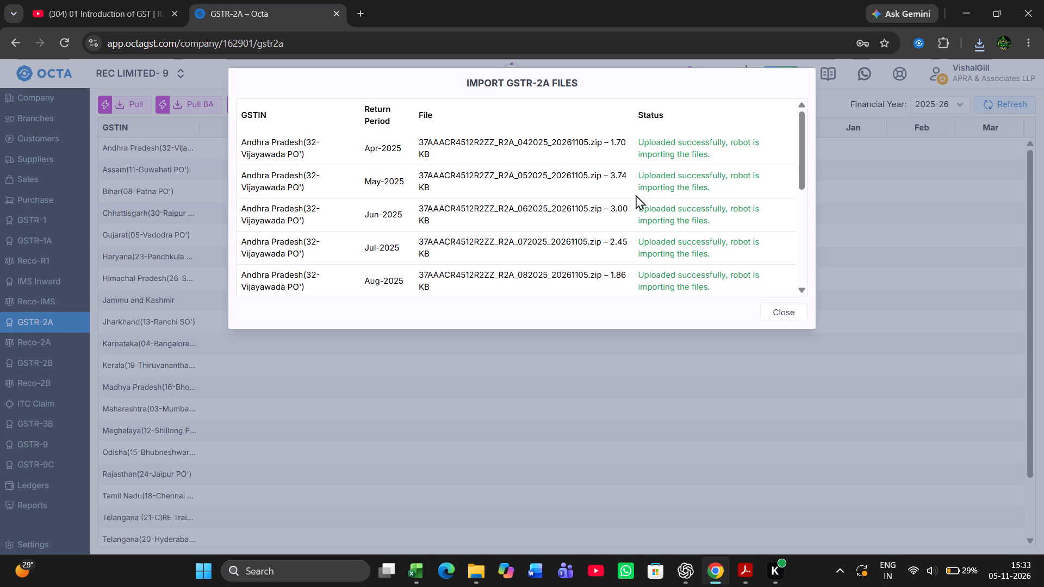
pyautogui.click(786, 317)
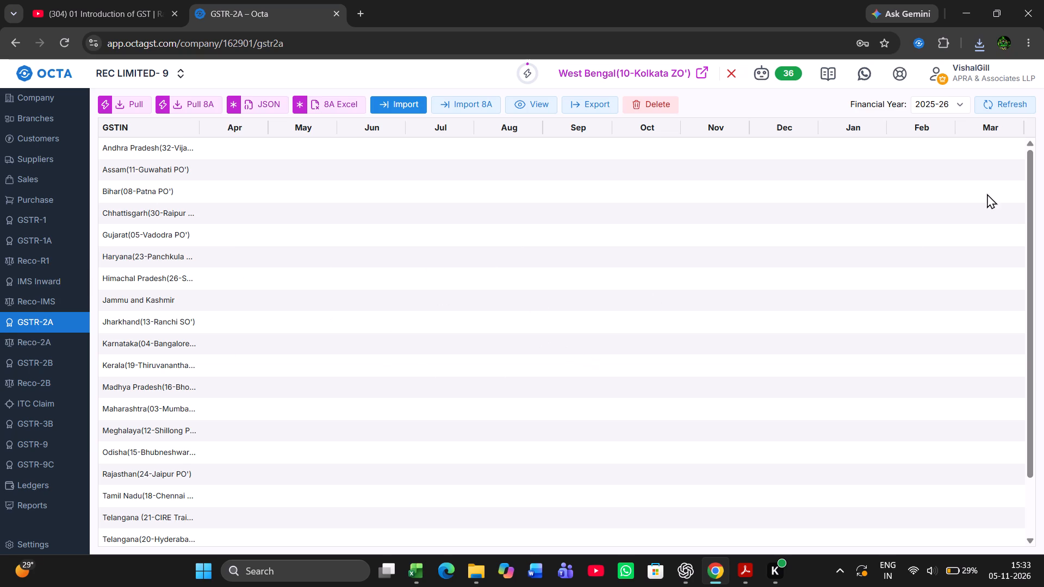
pyautogui.click(1006, 105)
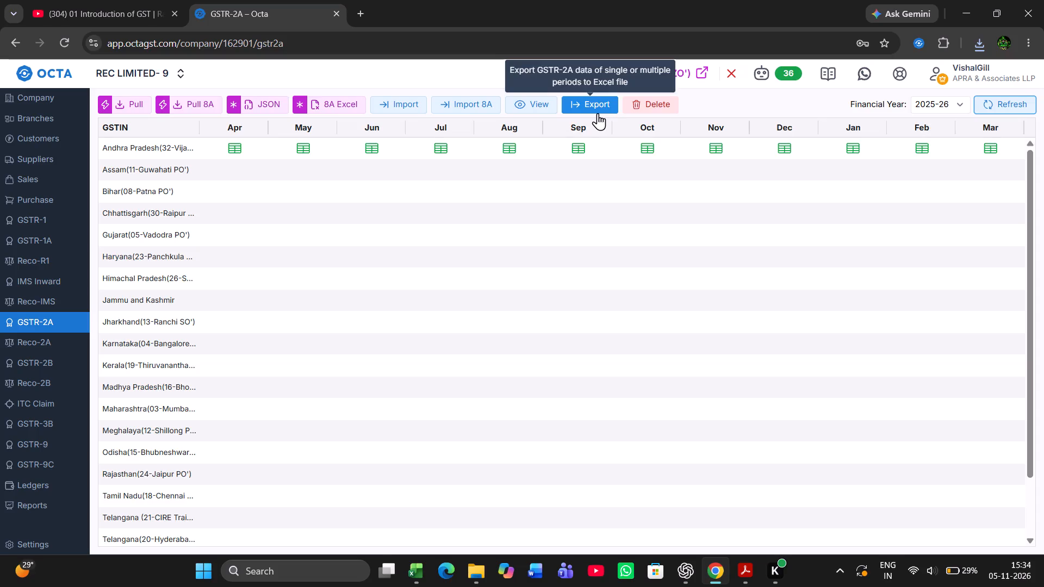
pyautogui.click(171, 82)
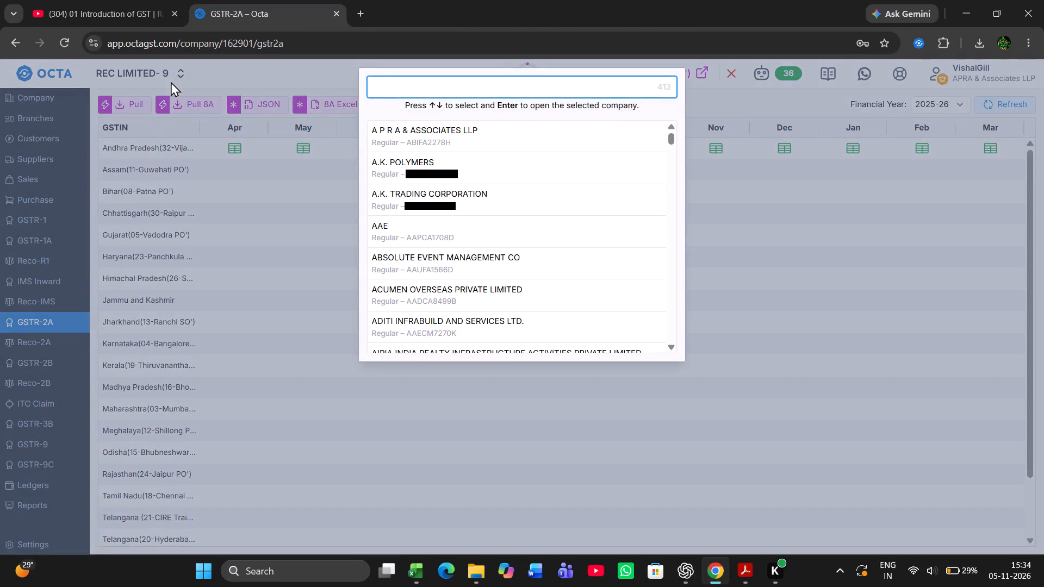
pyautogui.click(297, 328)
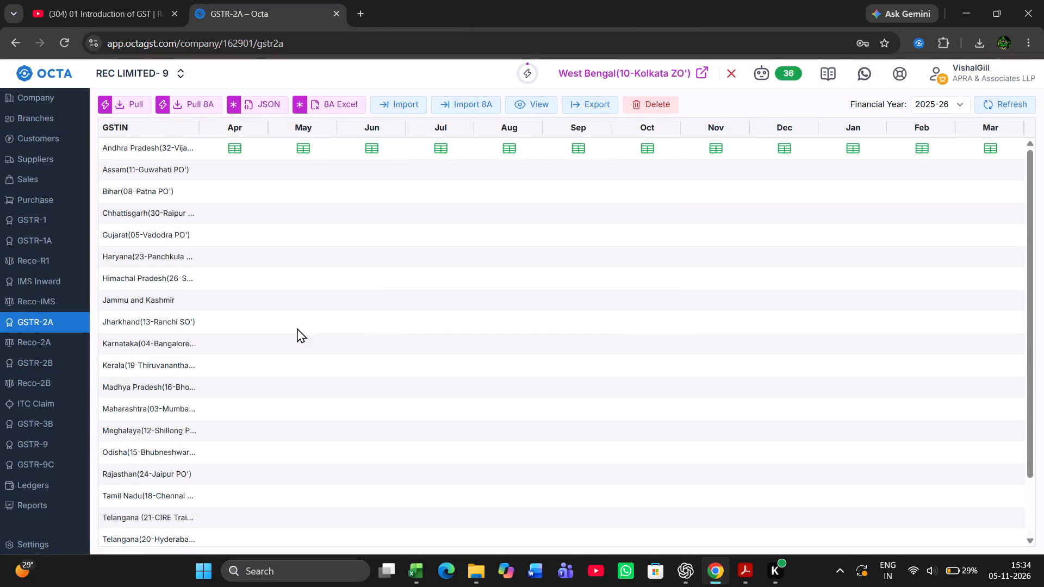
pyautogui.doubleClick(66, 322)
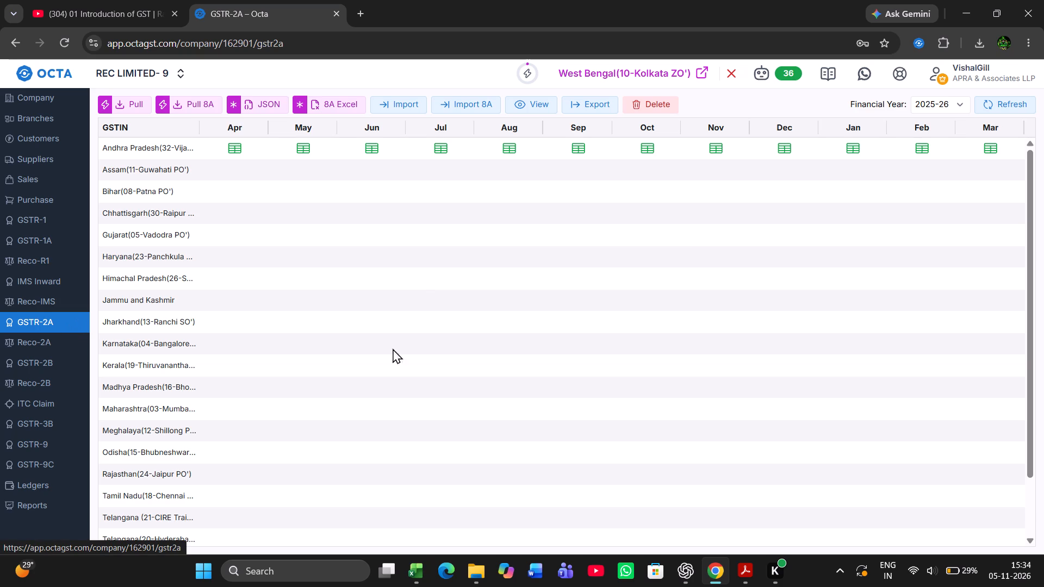
# Open the GSTR-2A JSON download page and switch the government portal login to the Assam (11-Guwahati PO) GSTIN.
pyautogui.click(251, 98)
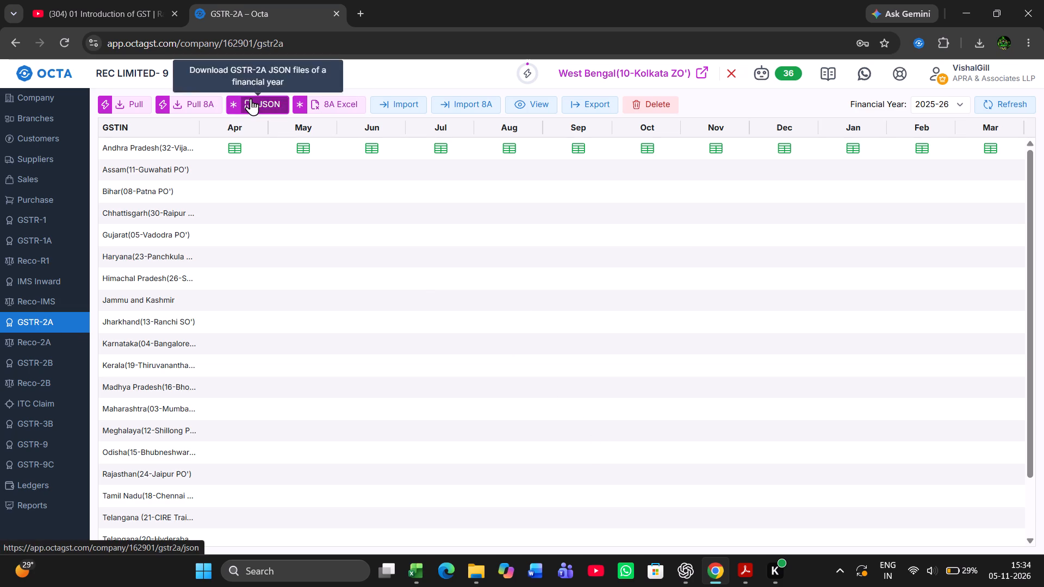
pyautogui.click(478, 122)
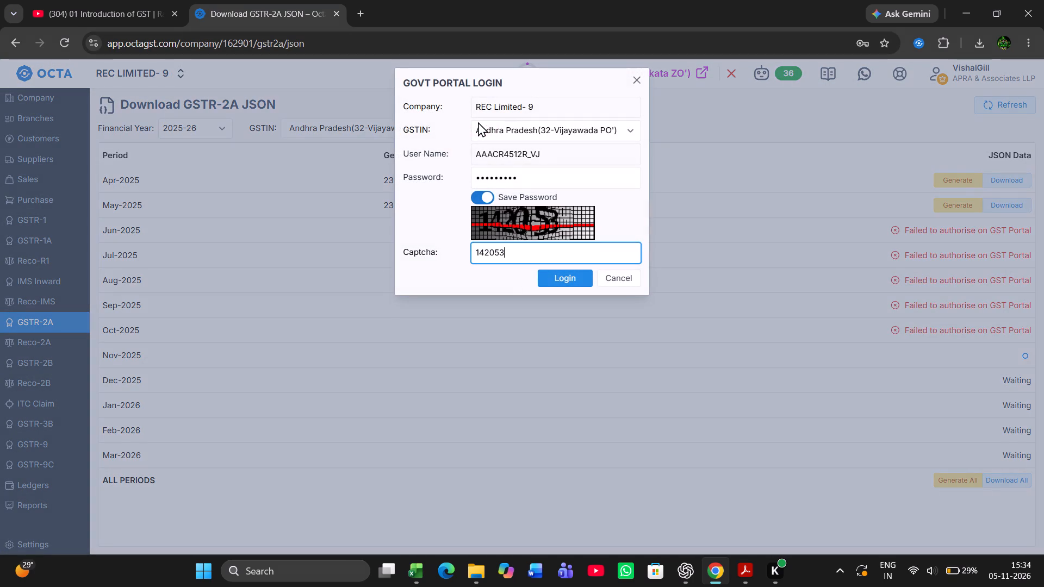
pyautogui.click(524, 135)
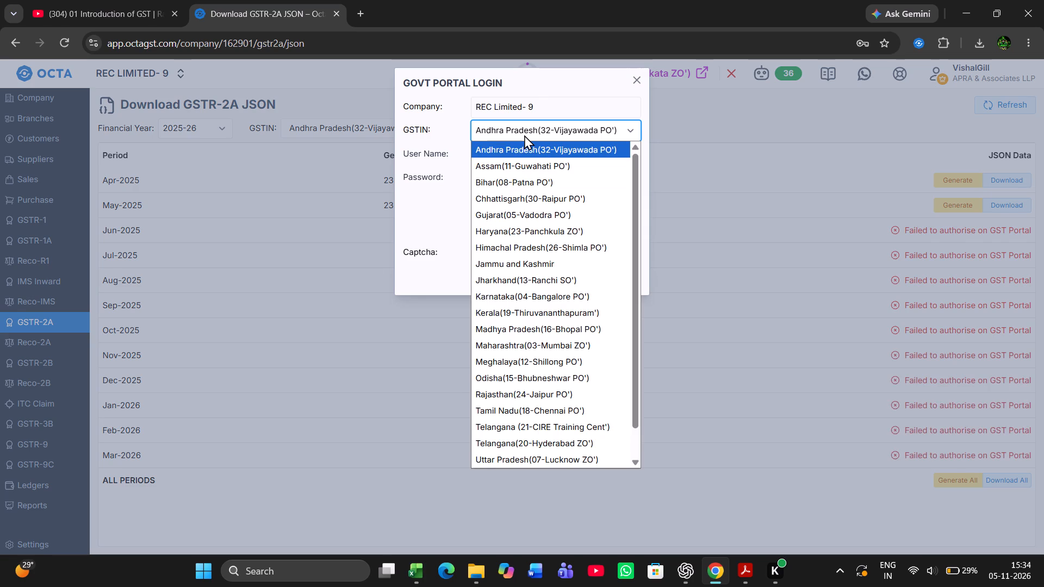
pyautogui.press('Down')
pyautogui.press('Return')
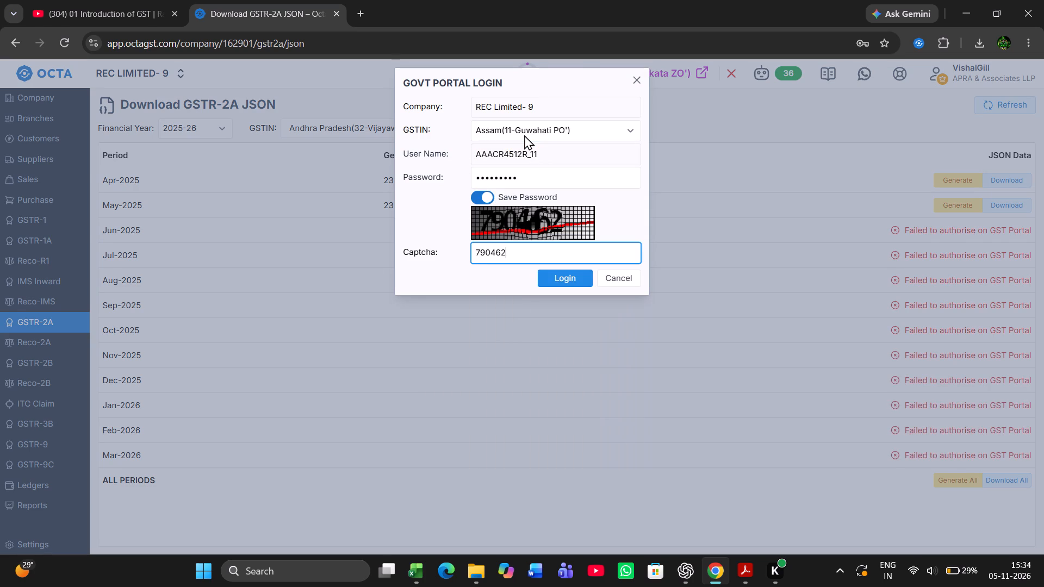
pyautogui.press('Return')
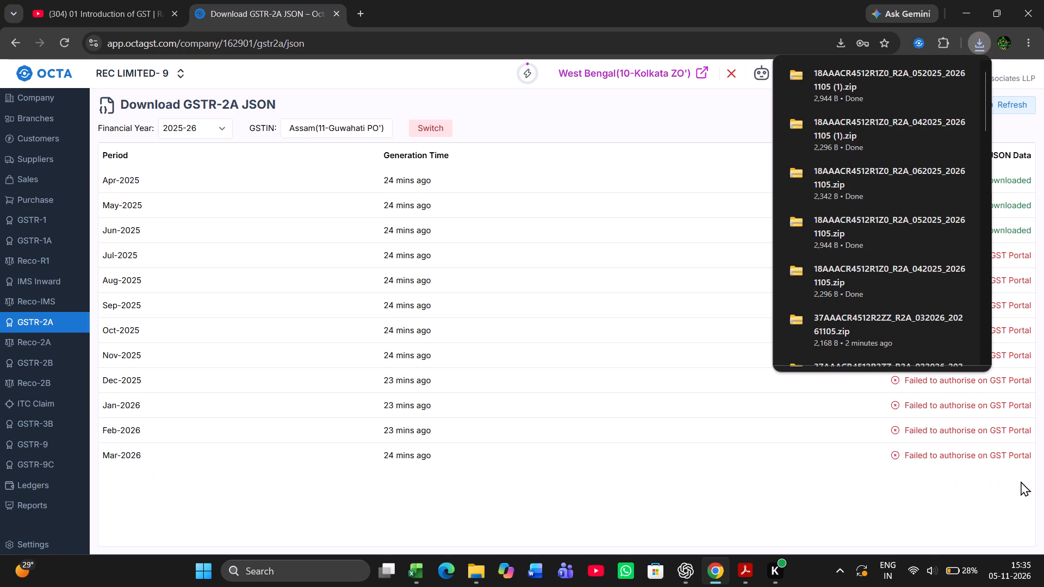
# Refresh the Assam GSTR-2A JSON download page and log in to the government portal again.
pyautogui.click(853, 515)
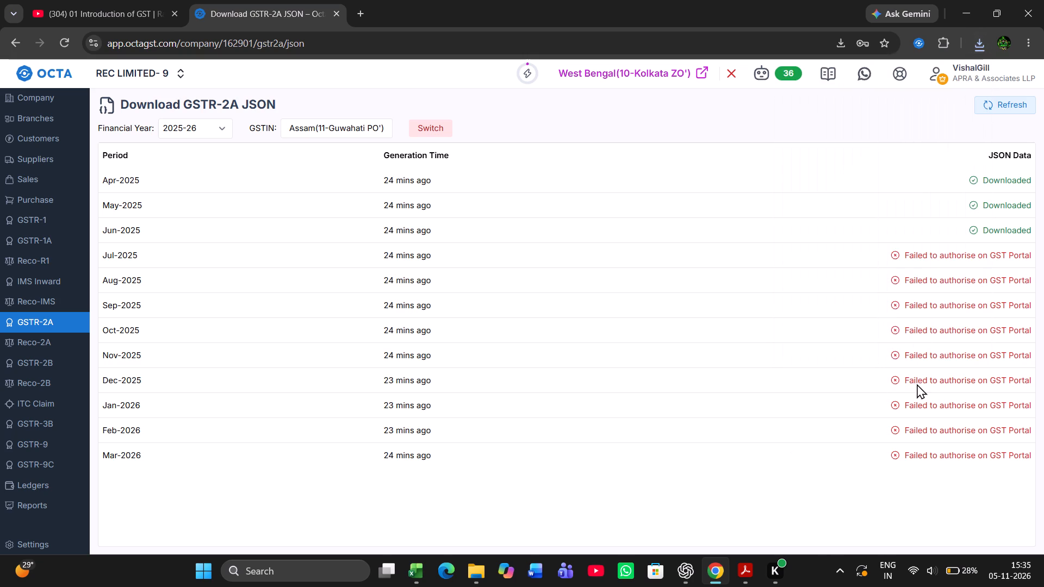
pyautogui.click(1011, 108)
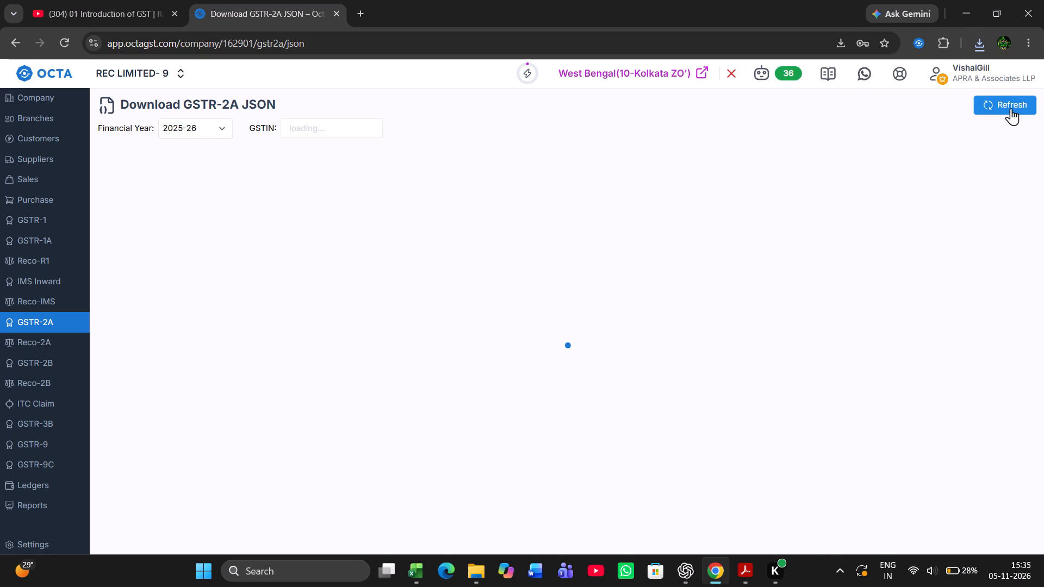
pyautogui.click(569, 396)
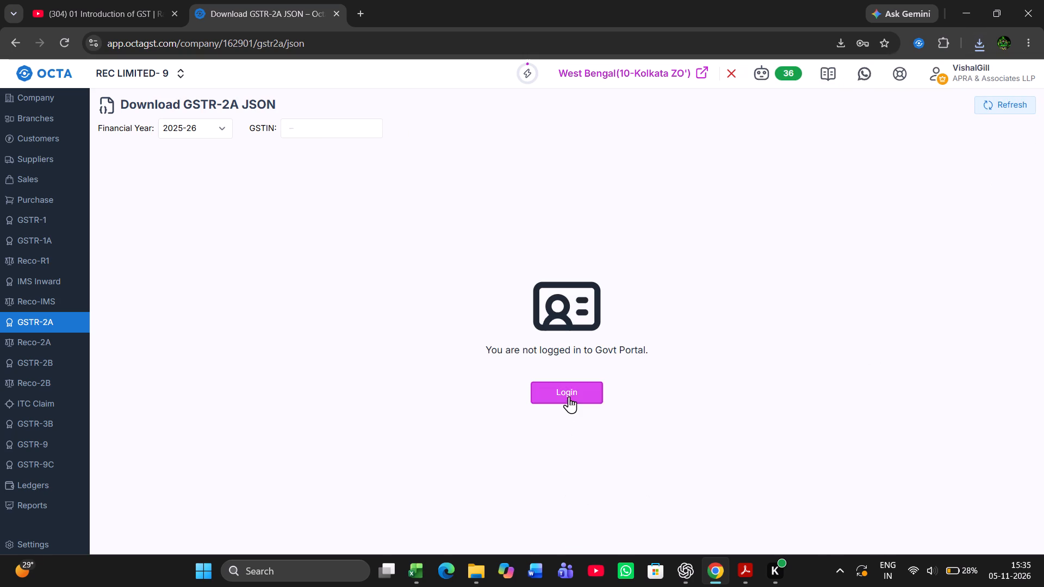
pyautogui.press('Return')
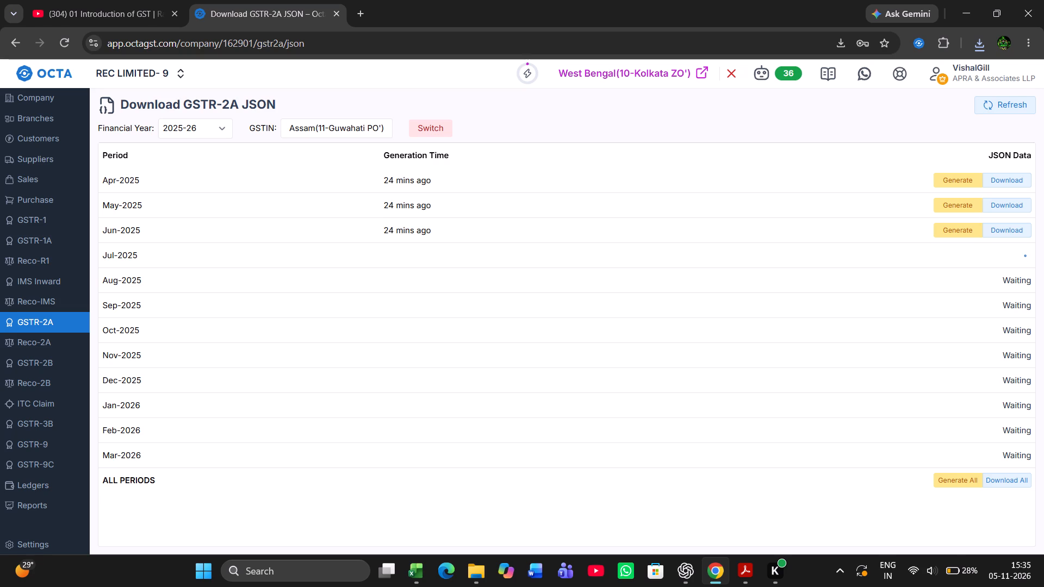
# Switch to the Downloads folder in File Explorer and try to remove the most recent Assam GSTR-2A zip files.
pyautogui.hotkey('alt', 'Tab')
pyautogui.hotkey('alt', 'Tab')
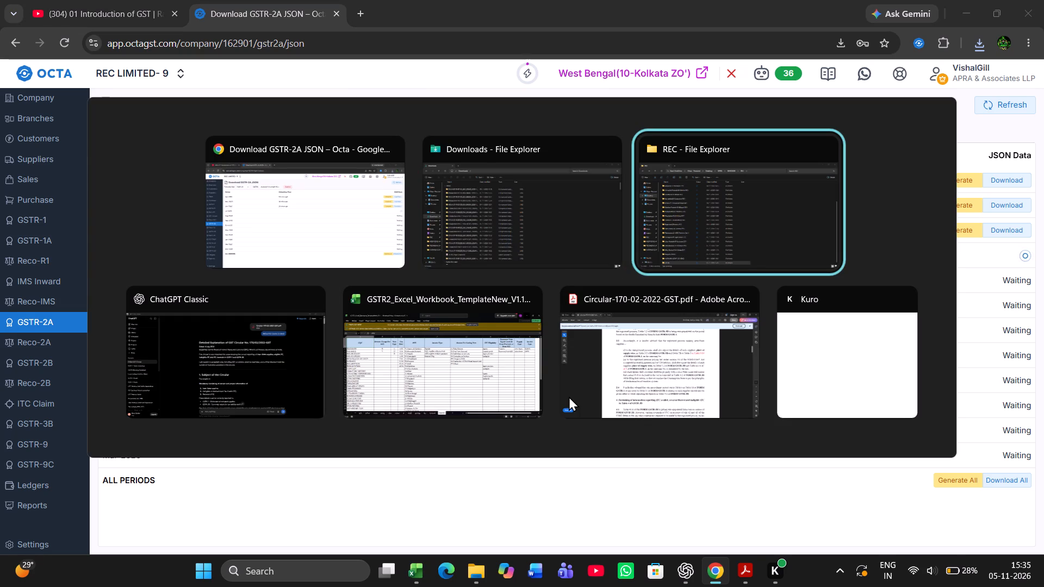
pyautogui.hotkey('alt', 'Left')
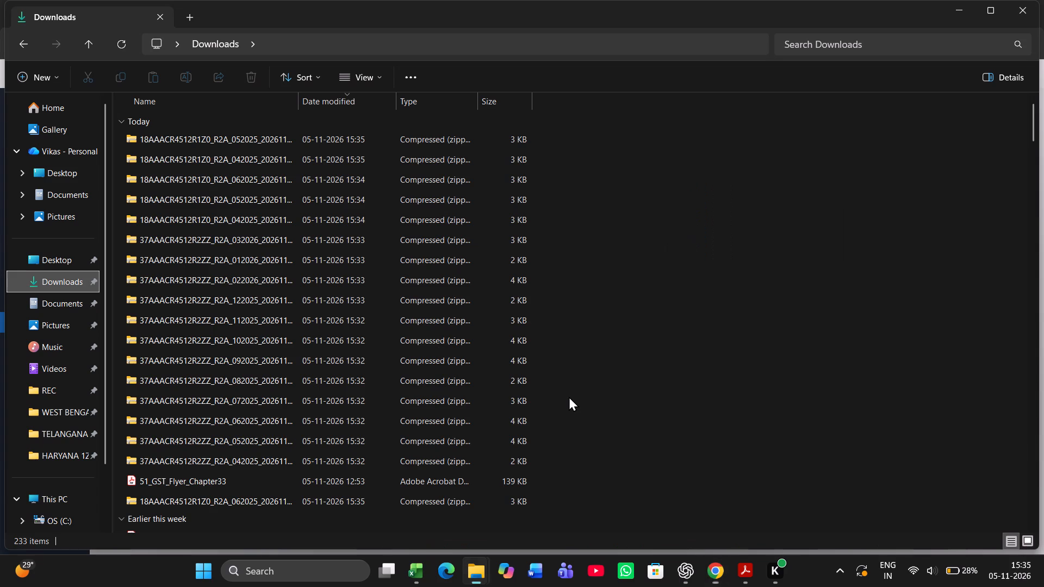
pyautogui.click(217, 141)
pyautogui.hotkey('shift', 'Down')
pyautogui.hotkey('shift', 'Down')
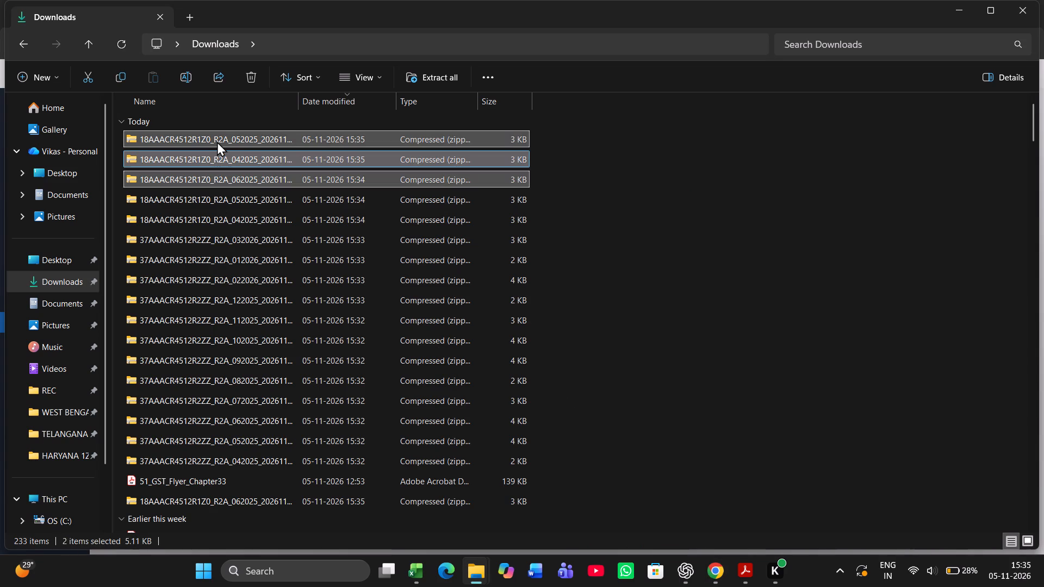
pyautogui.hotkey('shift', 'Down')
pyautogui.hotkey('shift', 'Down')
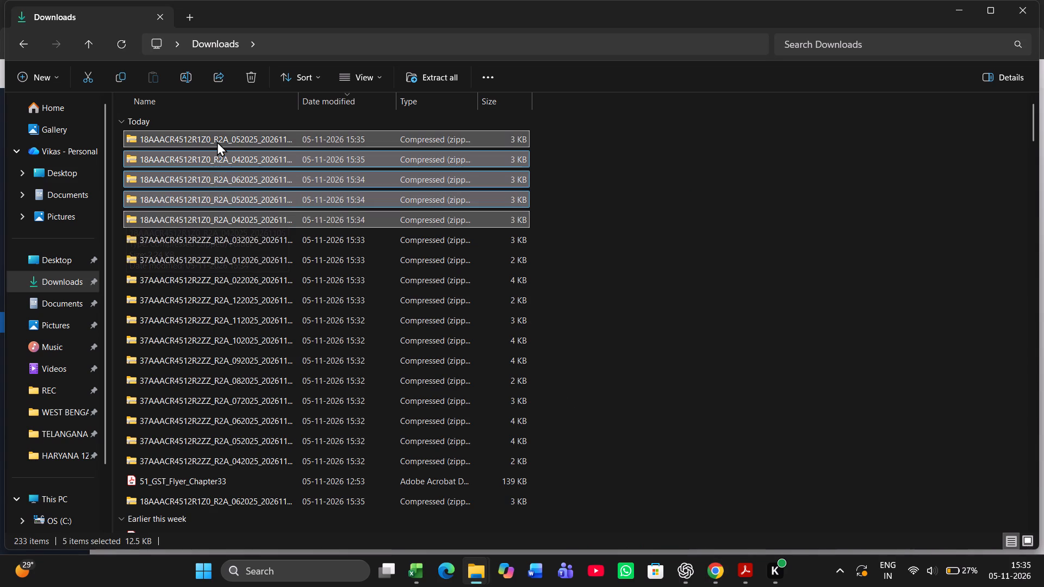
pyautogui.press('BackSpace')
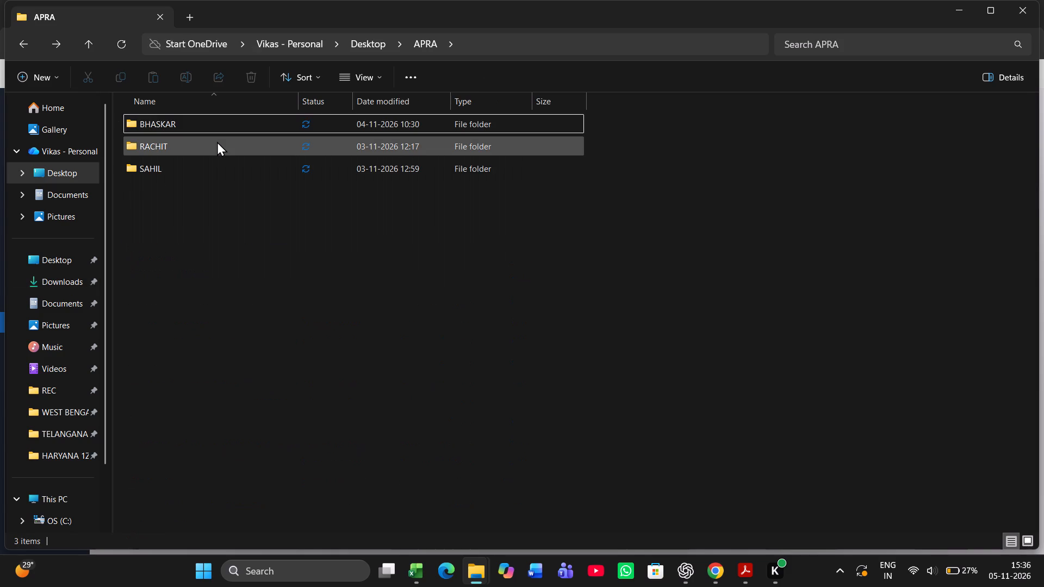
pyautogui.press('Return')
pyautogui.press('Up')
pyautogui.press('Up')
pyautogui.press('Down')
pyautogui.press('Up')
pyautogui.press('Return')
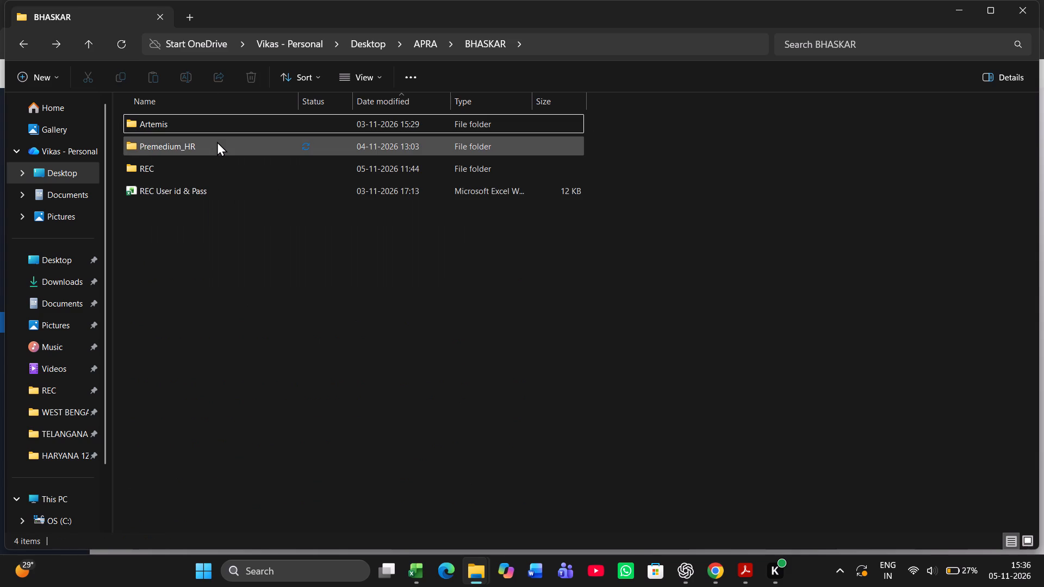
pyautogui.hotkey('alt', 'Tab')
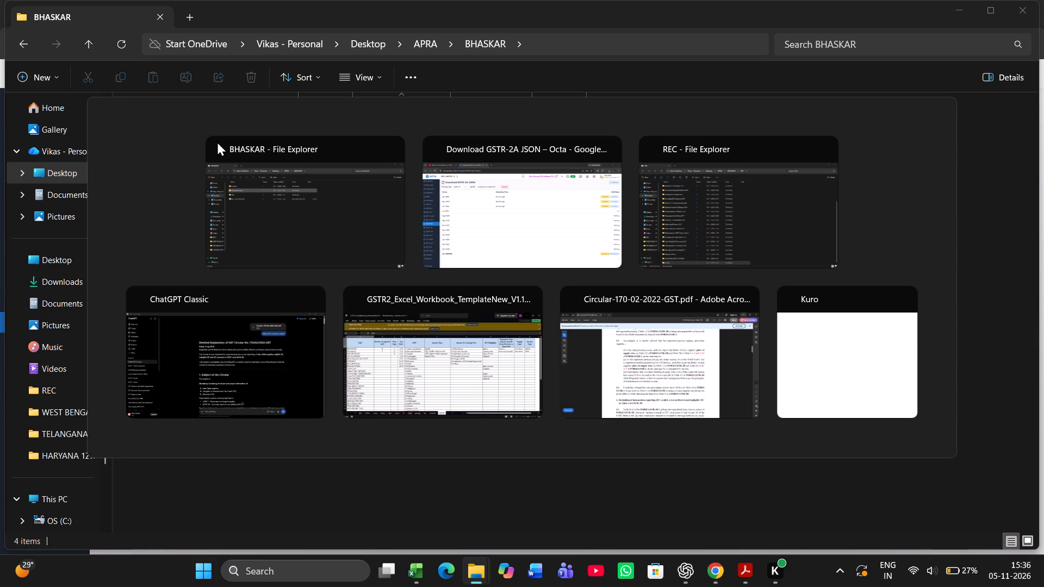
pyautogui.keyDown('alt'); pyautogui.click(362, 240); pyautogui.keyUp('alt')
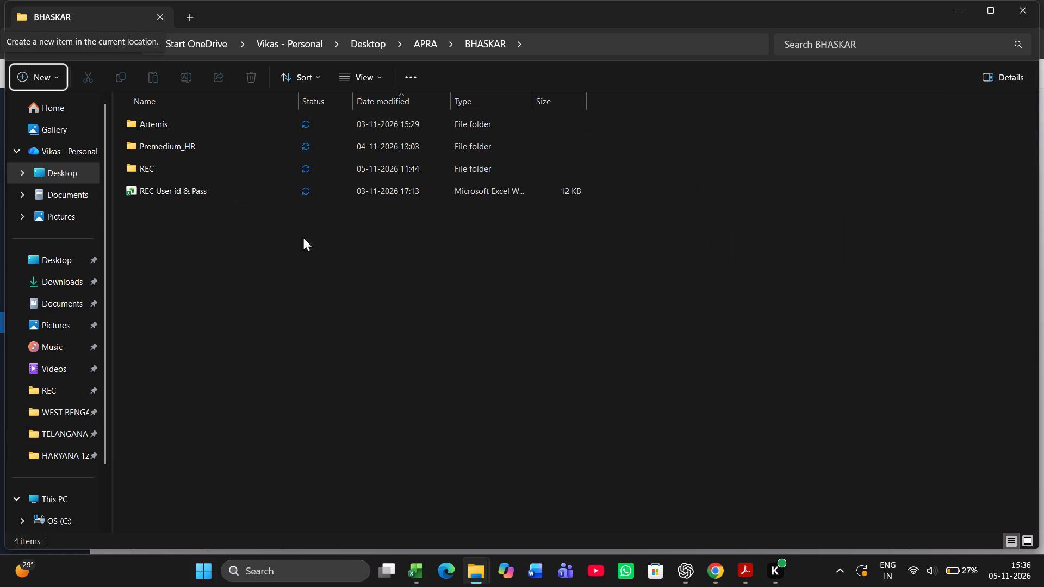
# Delete the six Assam GSTR-2A zip files for April to June 2025, including duplicates, from the Downloads folder.
pyautogui.click(67, 283)
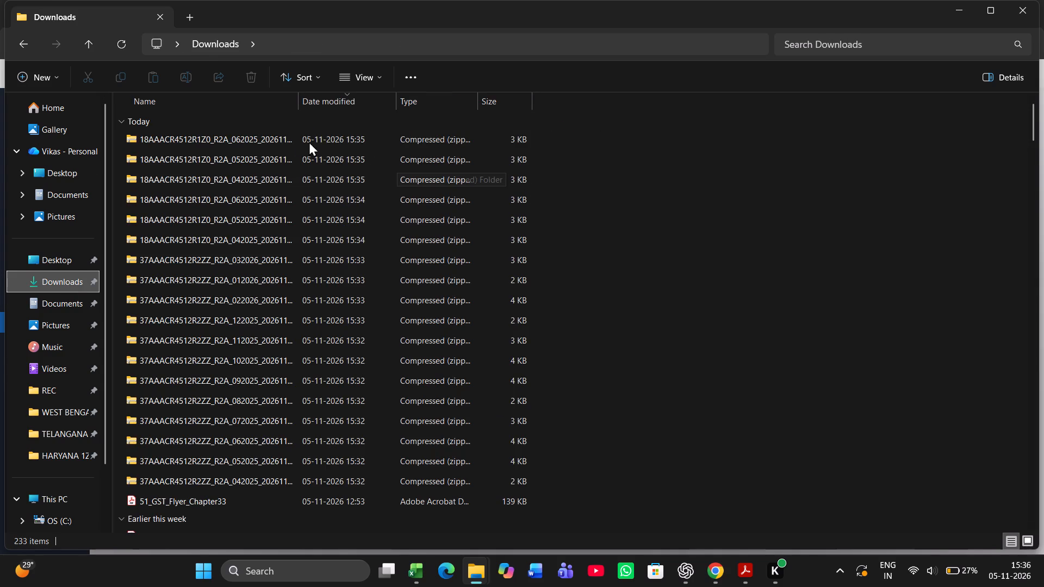
pyautogui.click(276, 143)
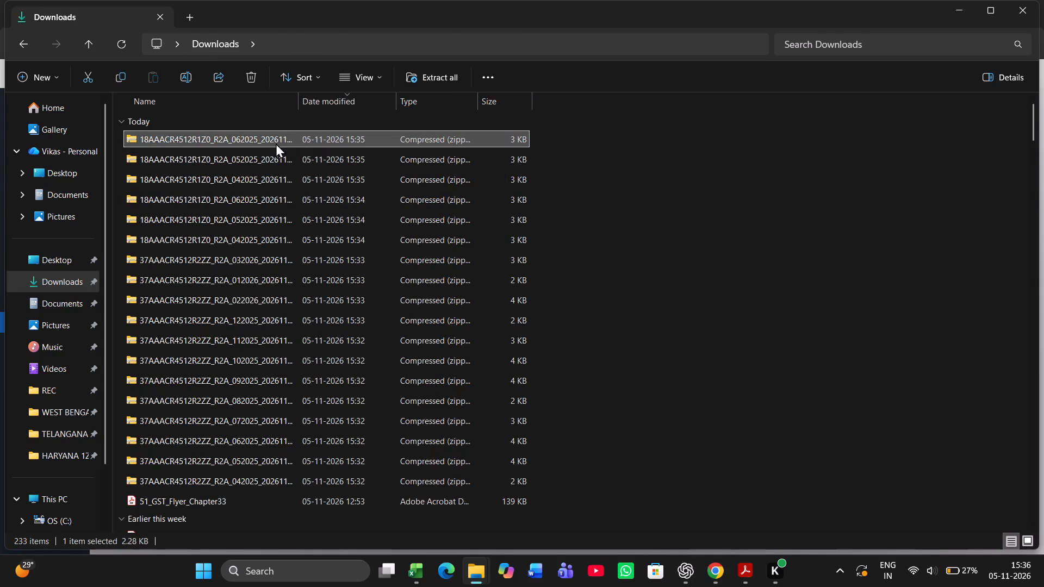
pyautogui.hotkey('shift', 'Down')
pyautogui.hotkey('shift', 'Down')
pyautogui.hotkey('shift', 'Down')
pyautogui.hotkey('shift', 'Down')
pyautogui.hotkey('shift', 'Down')
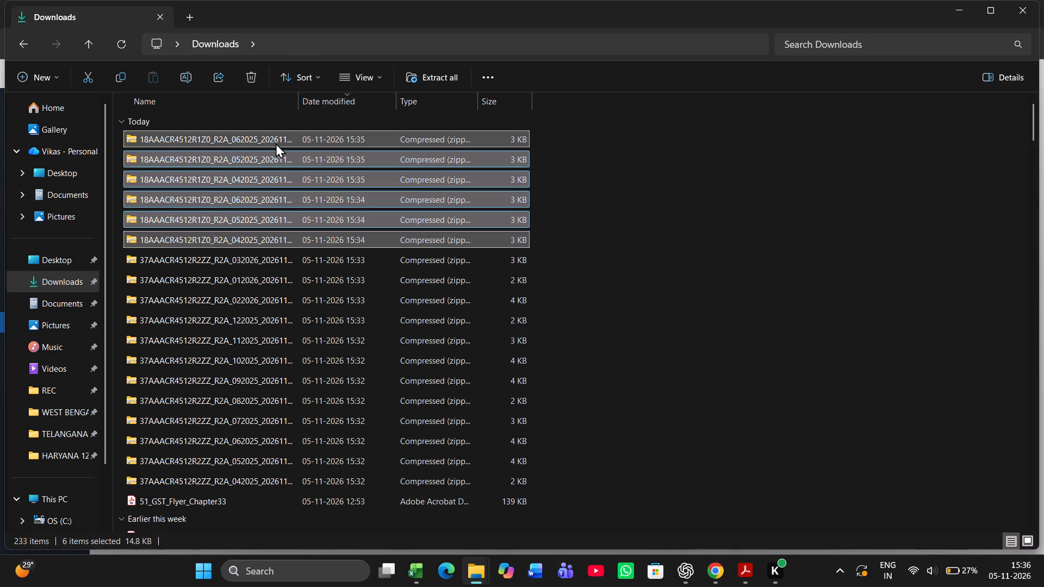
pyautogui.press('Delete')
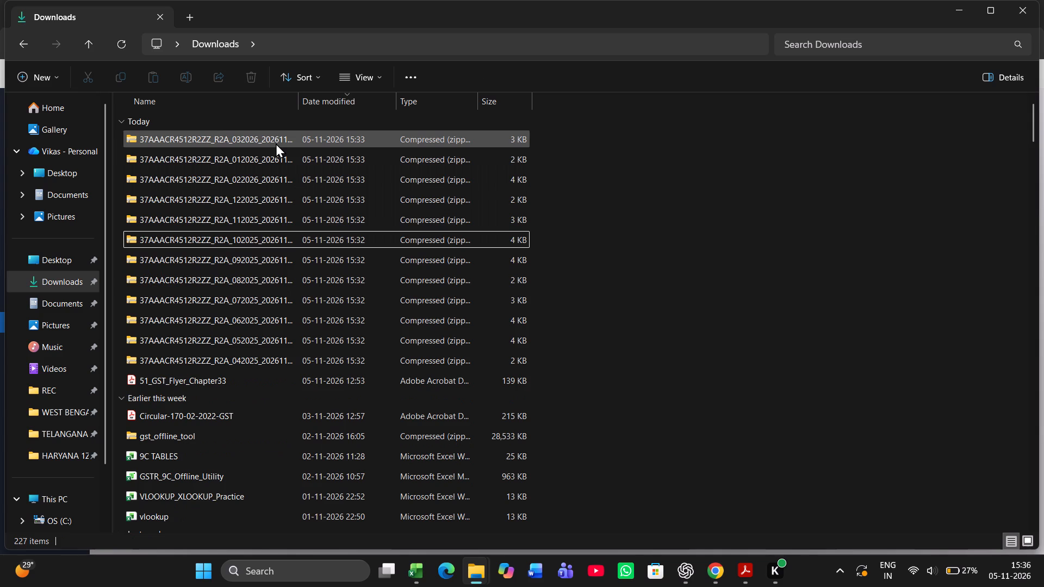
# Switch back to Octa in Chrome, refresh the GSTR-2A JSON page and log in to the Assam (11-Guwahati PO) GSTIN again.
pyautogui.hotkey('alt', 'Tab')
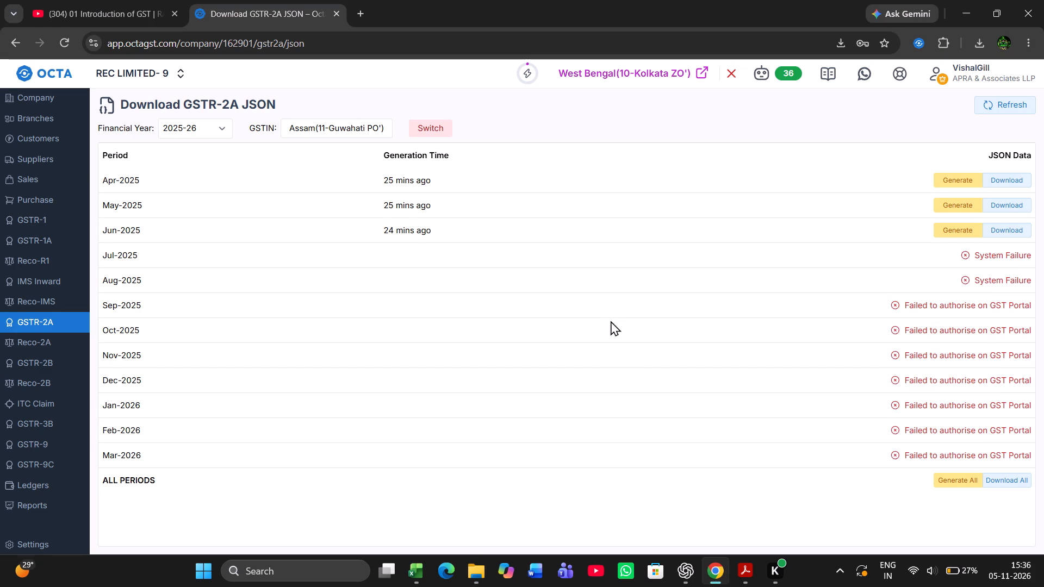
pyautogui.click(999, 108)
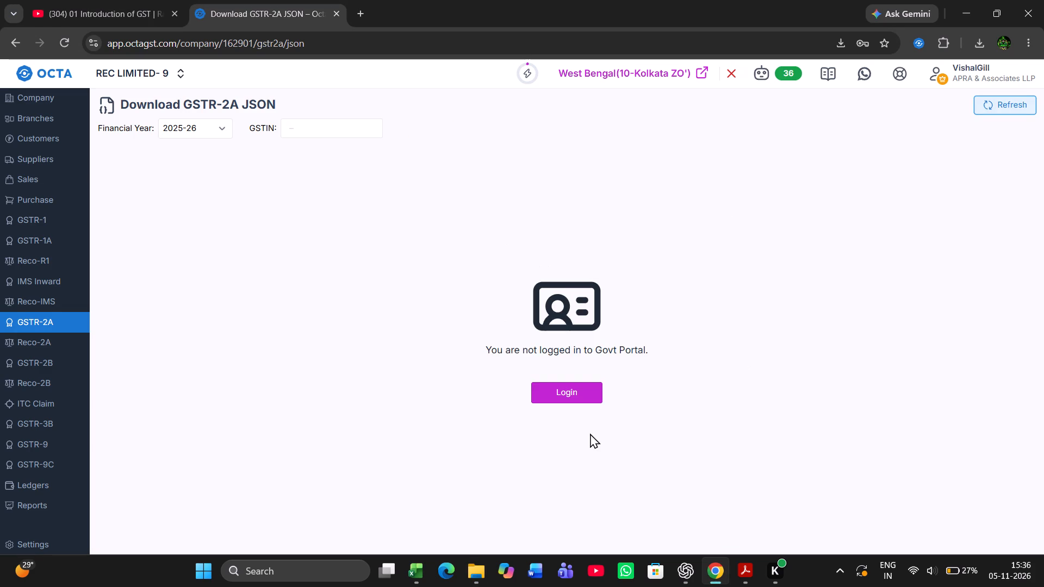
pyautogui.click(573, 387)
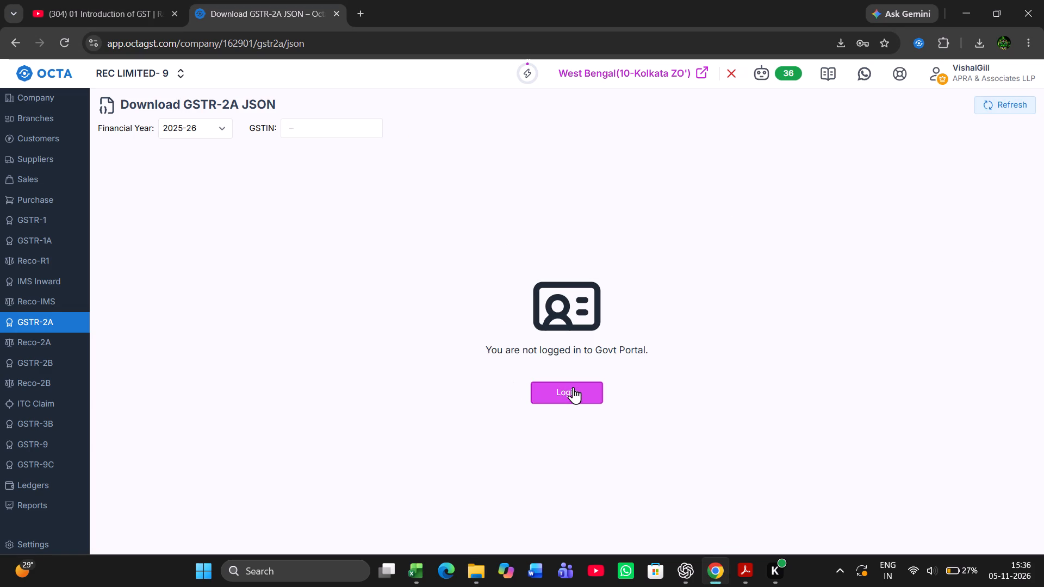
pyautogui.press('Return')
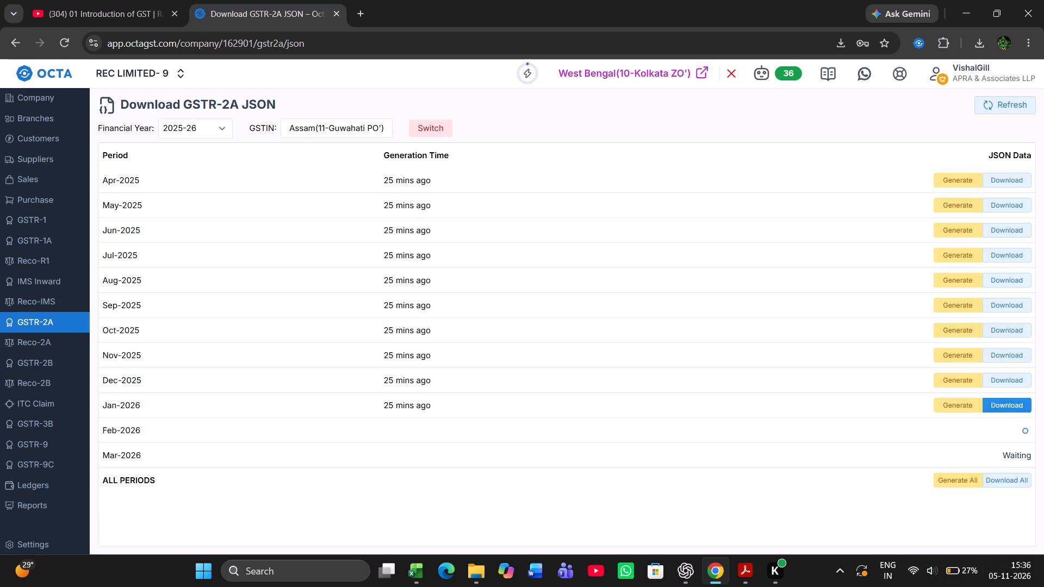
# Download the GSTR-2A JSON files for all 2025-26 periods of the Assam (11-Guwahati PO) GSTIN.
pyautogui.click(1021, 480)
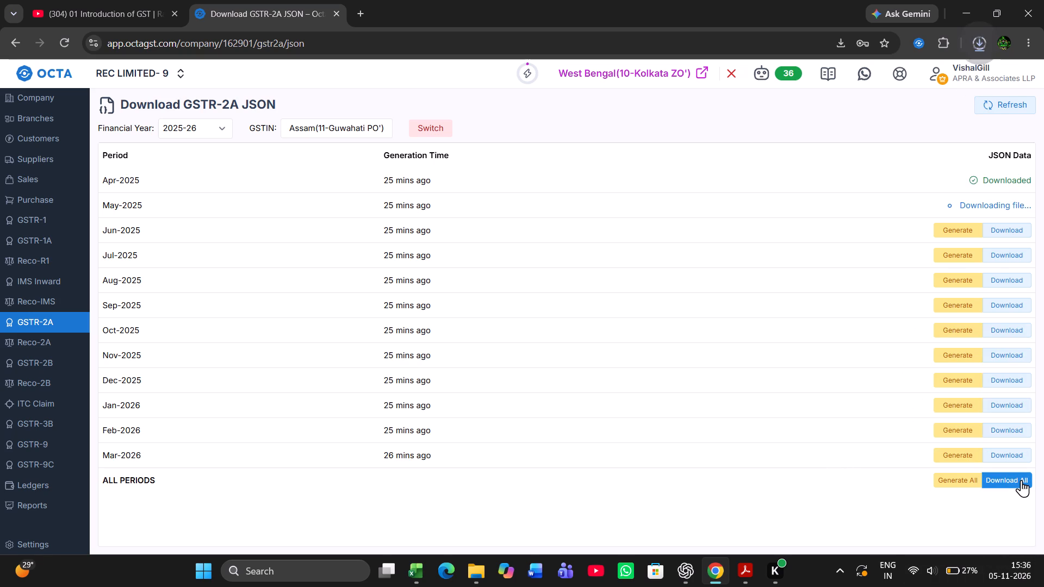
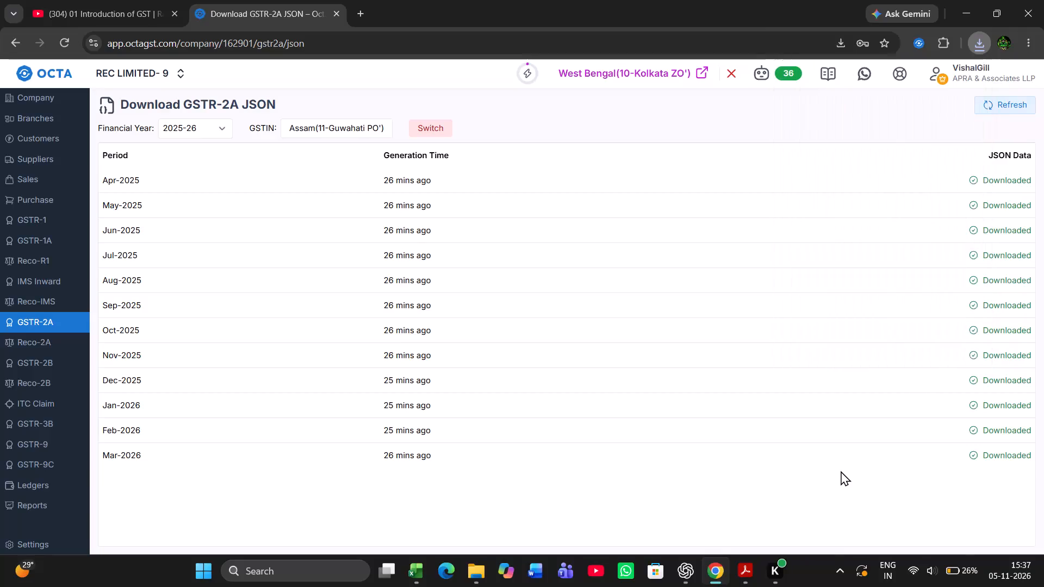
# Return to the GSTR-2A overview listing all state GSTINs by month for 2025-26.
pyautogui.click(43, 316)
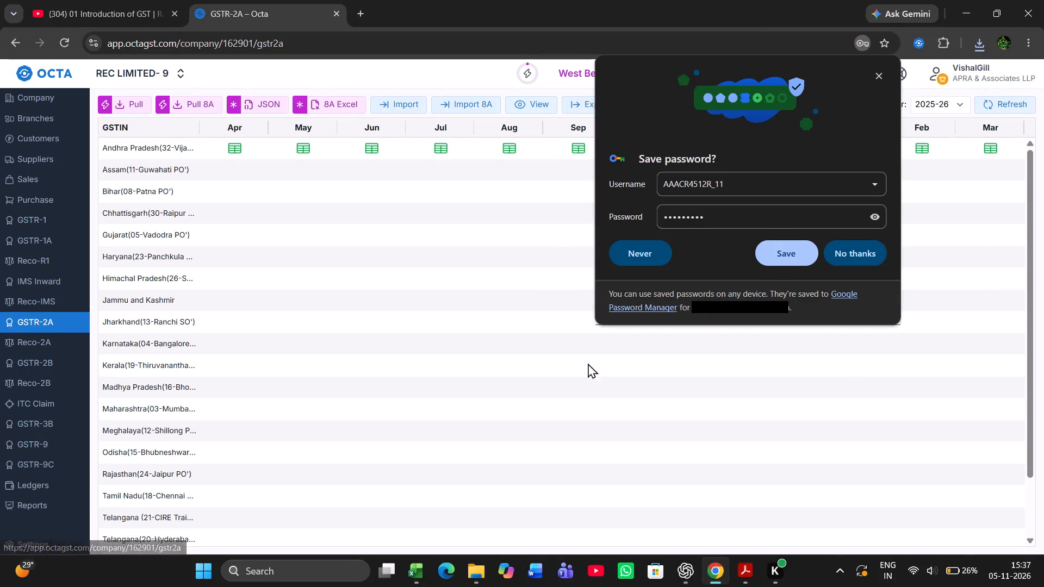
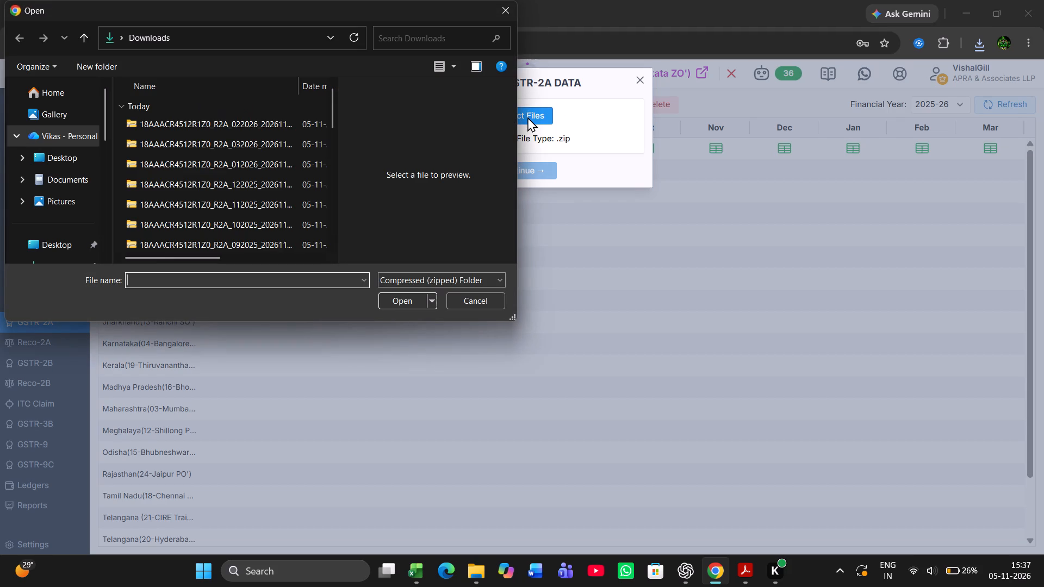
# Choose the twelve Assam GSTR-2A zip files, April 2025 to March 2026, from Downloads for the import.
pyautogui.click(277, 122)
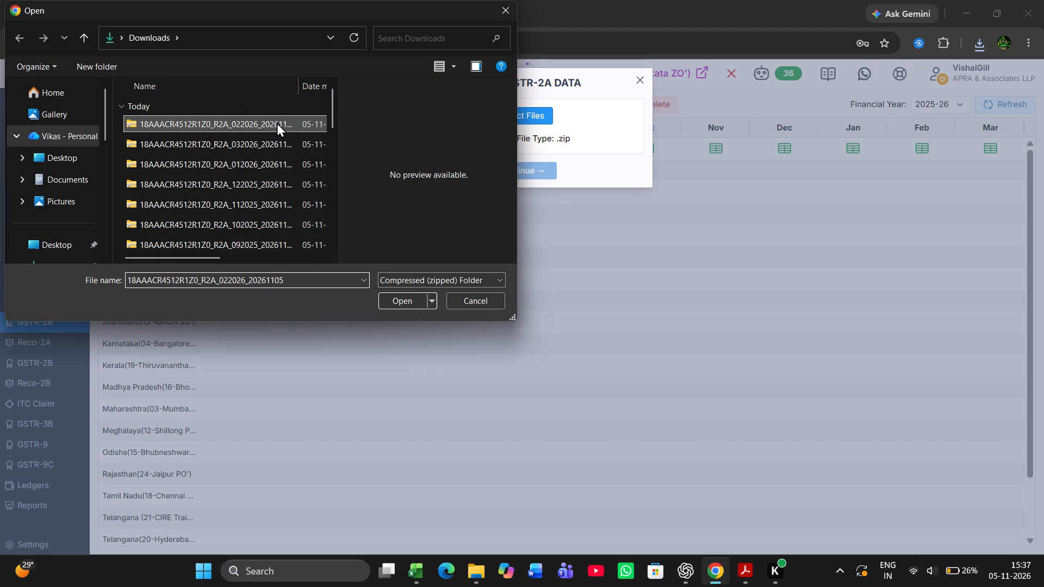
pyautogui.hotkey('shift', 'Down')
pyautogui.hotkey('shift', 'Down')
pyautogui.hotkey('shift', 'Down')
pyautogui.hotkey('shift', 'Down')
pyautogui.hotkey('shift', 'Down')
pyautogui.hotkey('shift', 'Down')
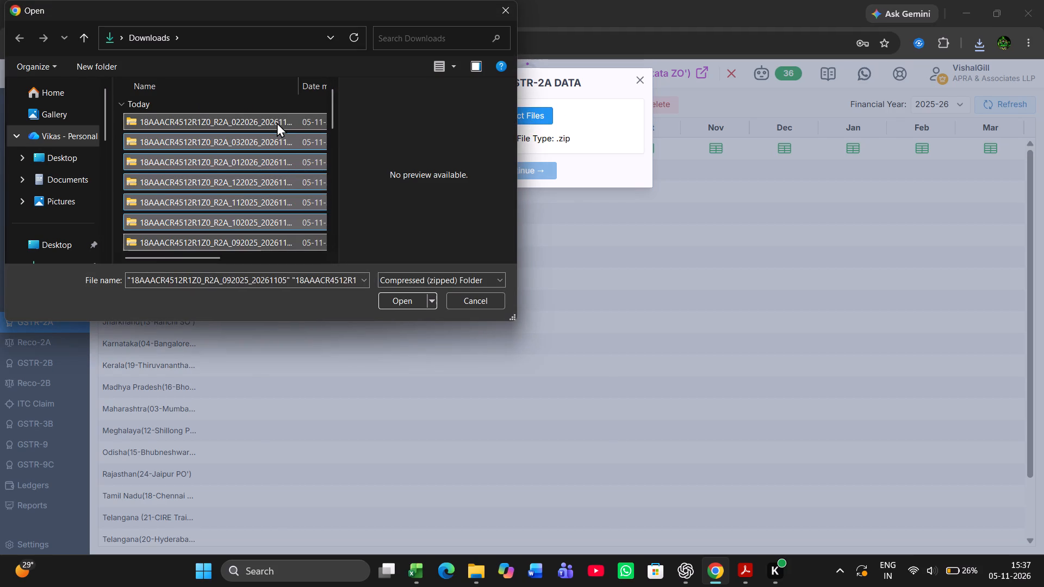
pyautogui.hotkey('shift', 'Down')
pyautogui.hotkey('shift', 'Down')
pyautogui.hotkey('shift', 'Down')
pyautogui.hotkey('shift', 'Down')
pyautogui.hotkey('shift', 'Down')
pyautogui.hotkey('shift', 'Down')
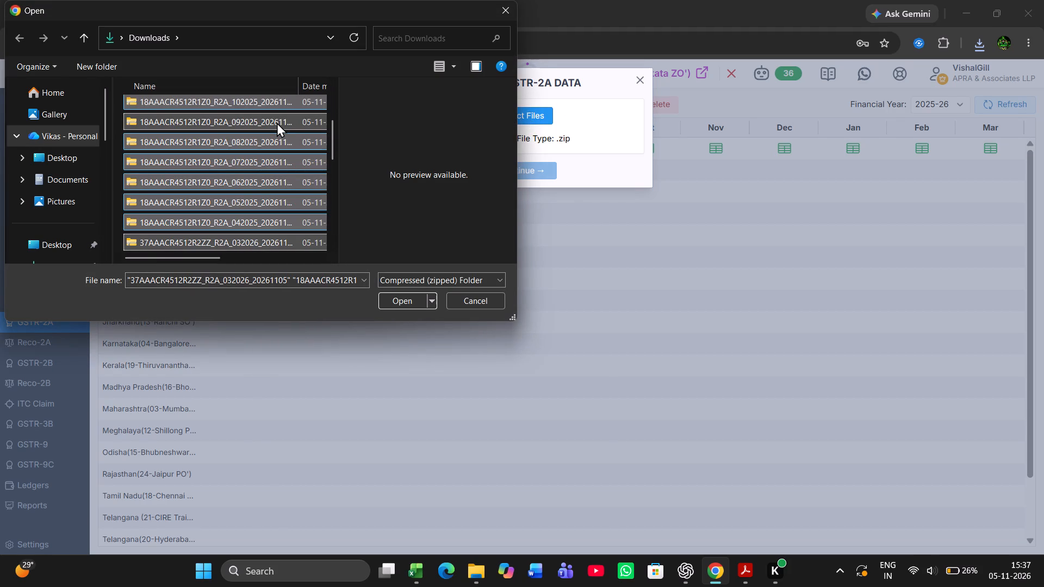
pyautogui.hotkey('shift', 'Up')
pyautogui.press('Return')
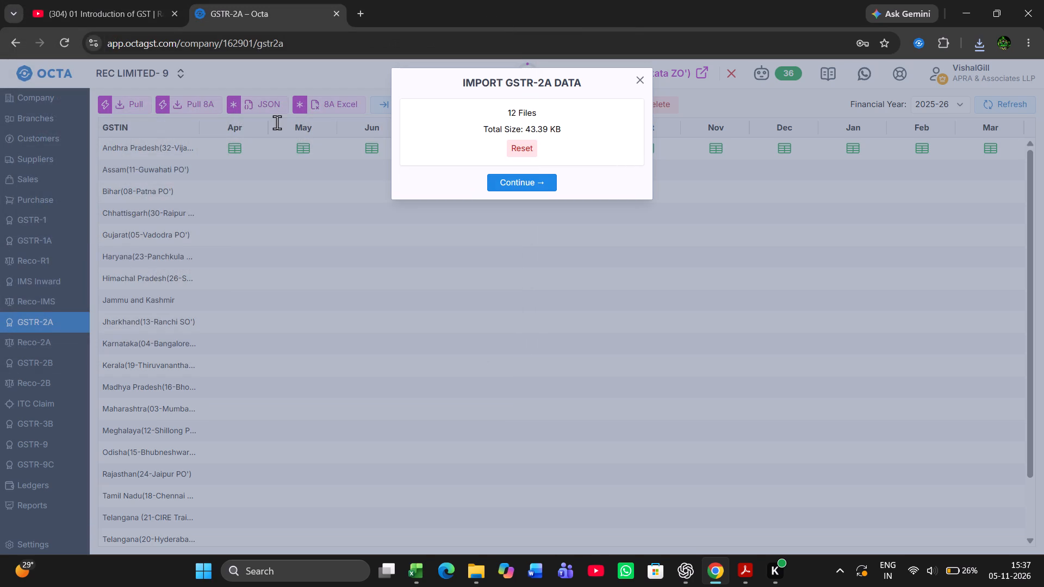
# Run the GSTR-2A import of the chosen Assam monthly files and close the import window.
pyautogui.click(540, 182)
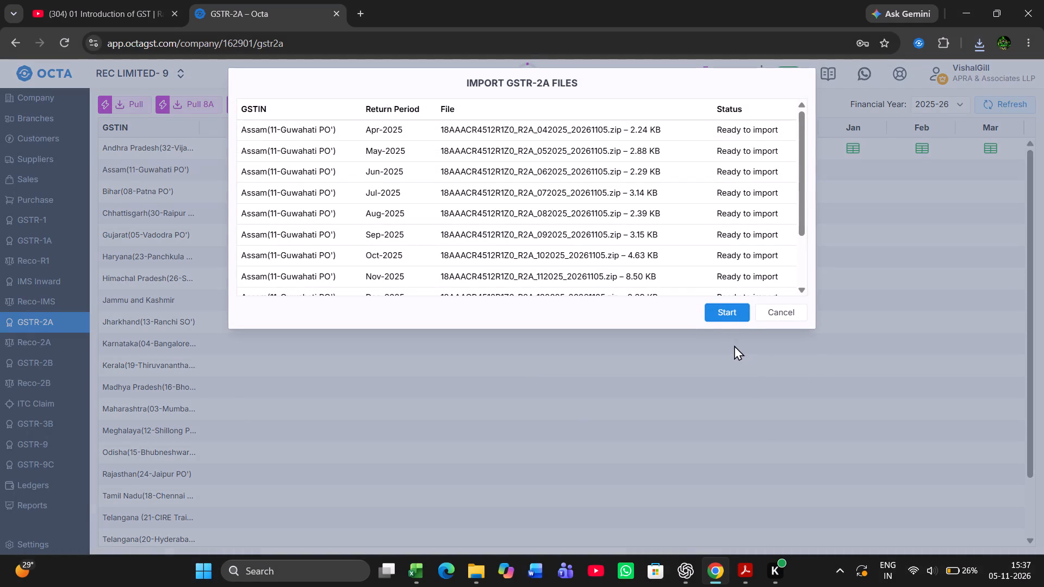
pyautogui.click(714, 320)
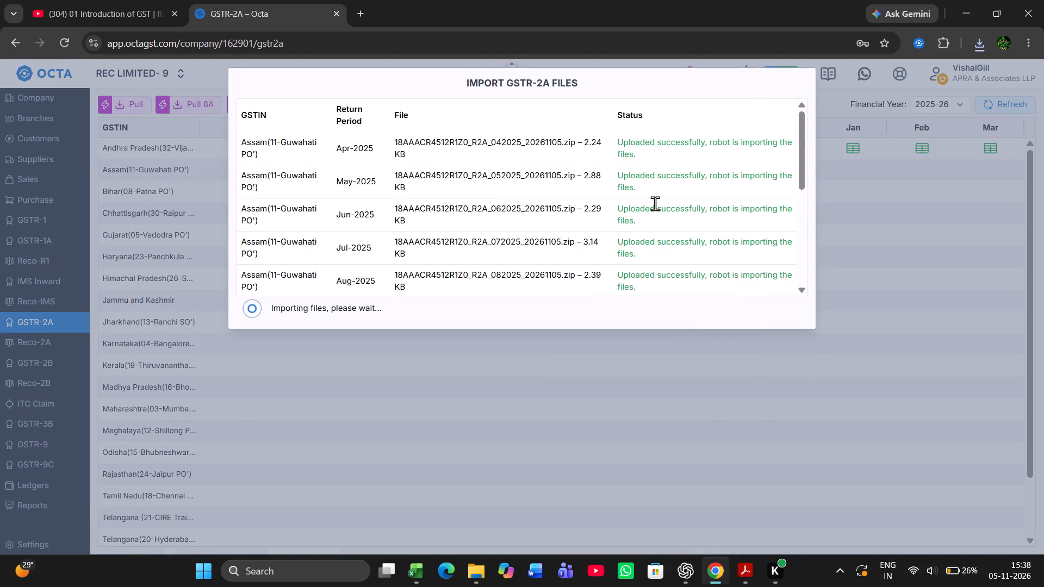
pyautogui.scroll(-5, 655, 203)
pyautogui.click(775, 314)
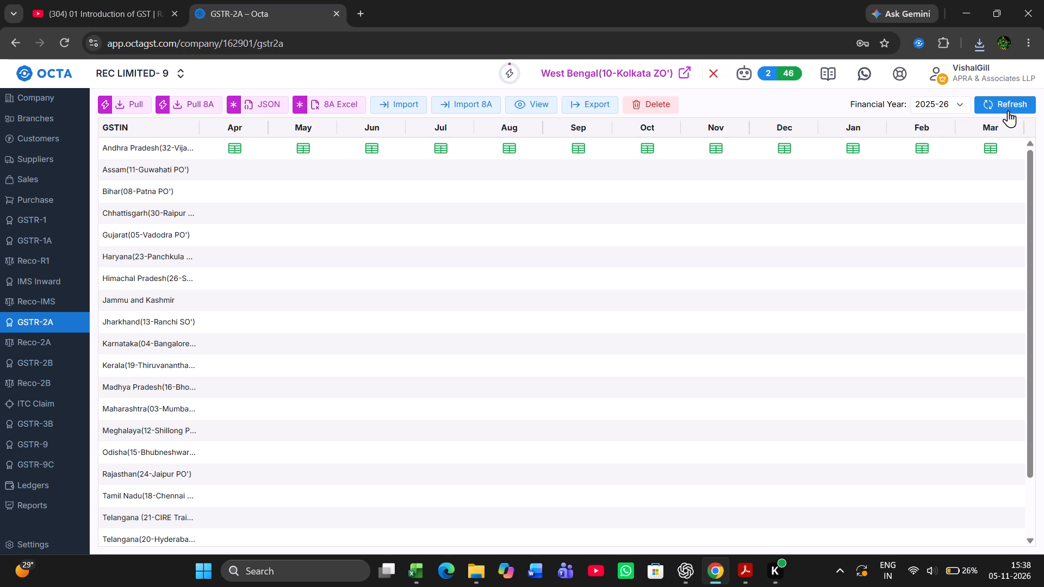
# Refresh the 2025-26 GSTR-2A overview repeatedly to check which Assam months have been imported.
pyautogui.click(1008, 110)
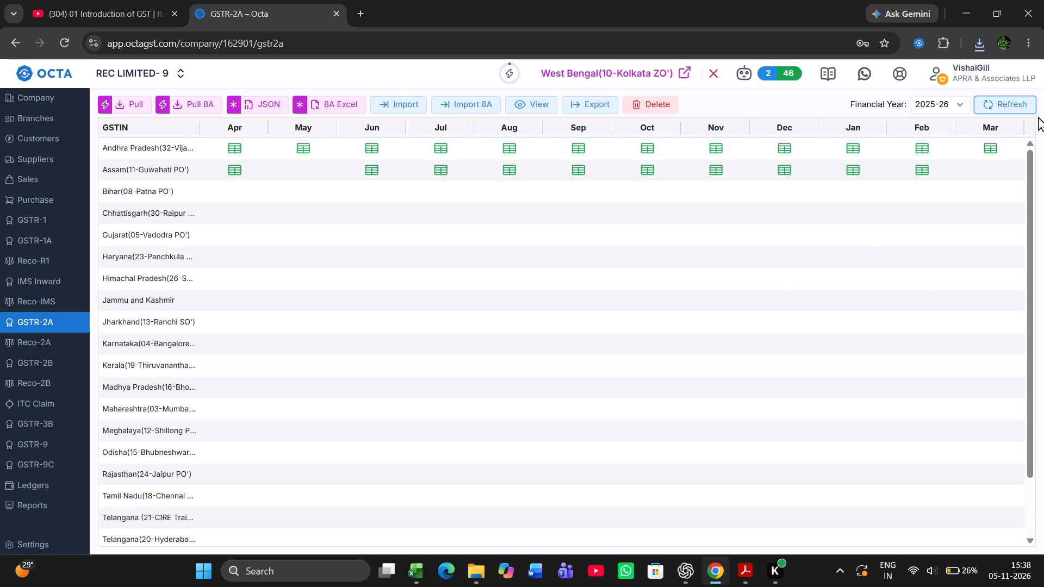
pyautogui.click(1005, 110)
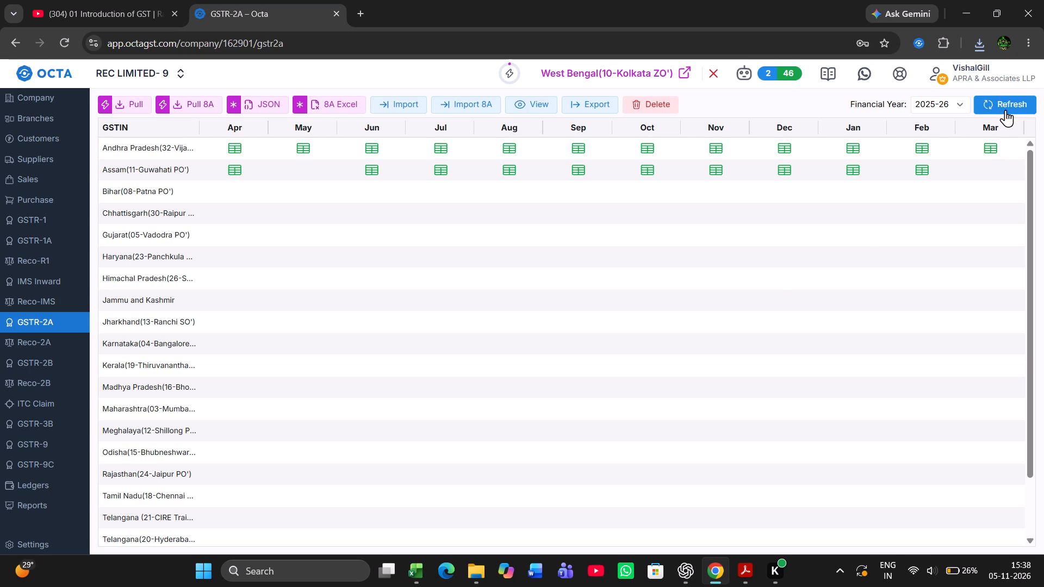
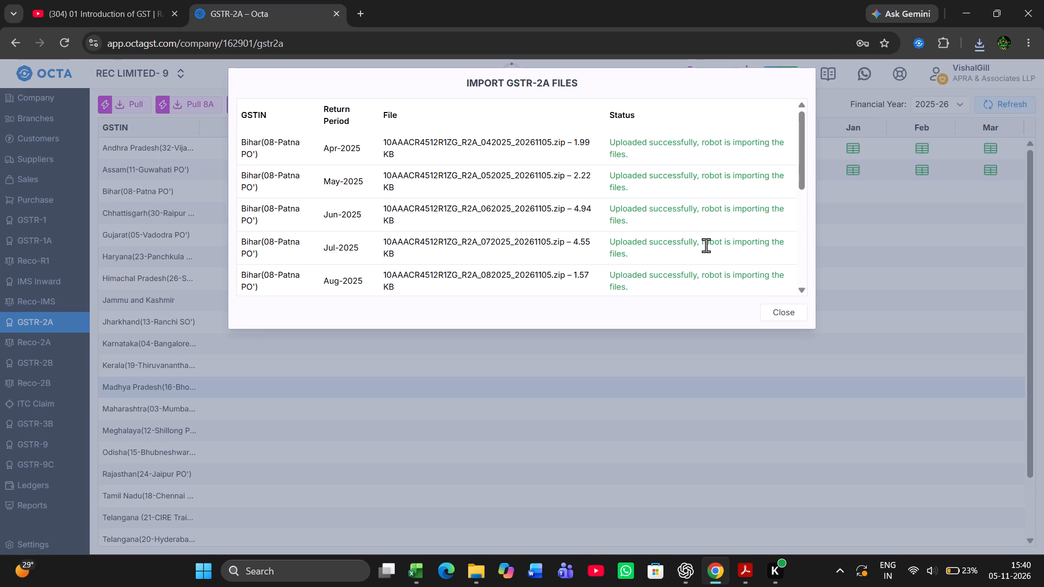
# Check the upload status of the Bihar GSTR-2A files through March 2026 and close the import window.
pyautogui.scroll(-6, 706, 245)
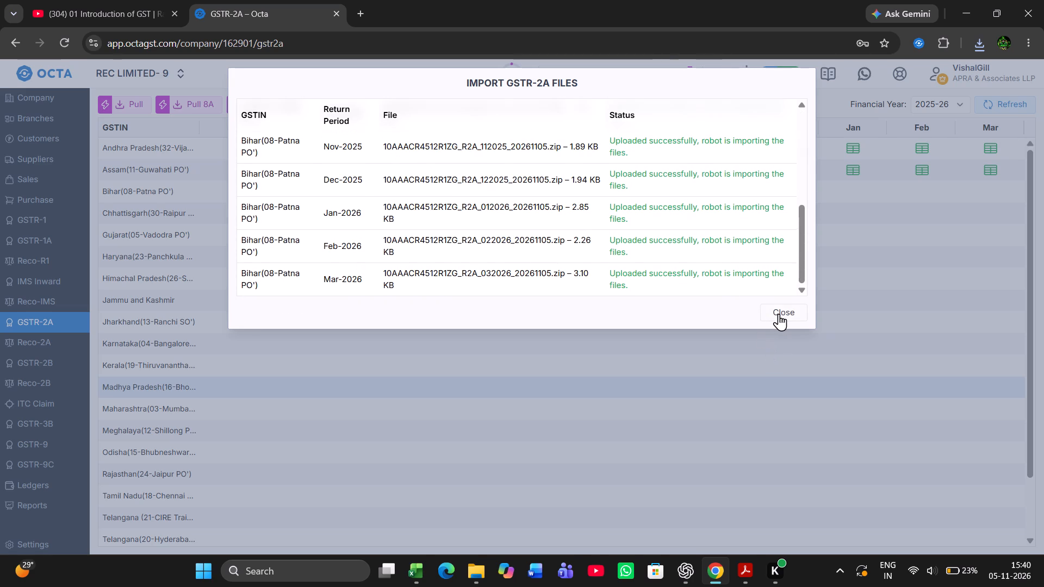
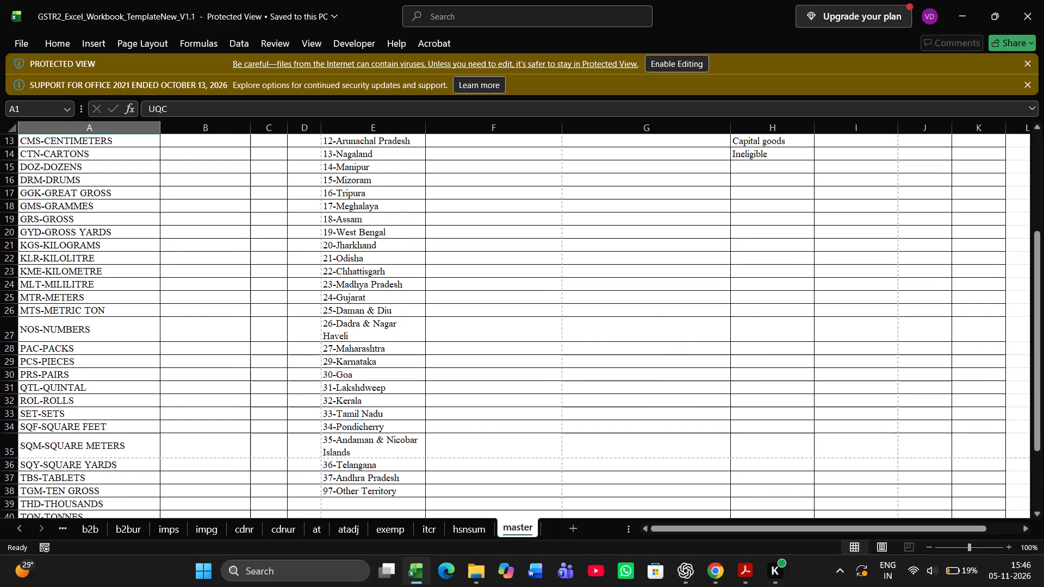
# Look through the GSTR-2 workbook template's worksheets from master back to Help Instructions, and return to the b2b sheet.
pyautogui.hotkey('ctrl', 'pageup')
pyautogui.hotkey('ctrl', 'pageup')
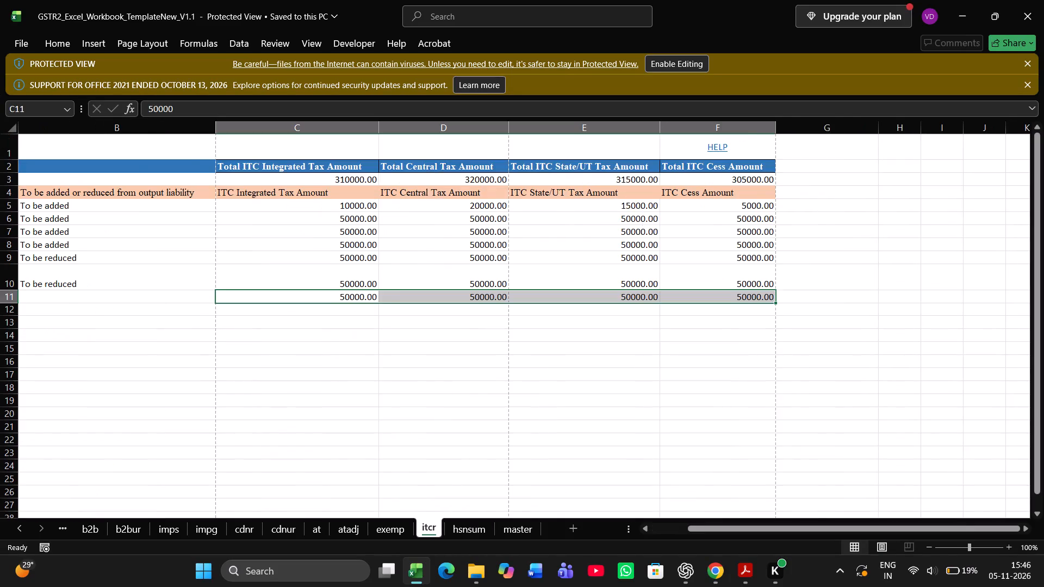
pyautogui.hotkey('ctrl', 'pageup')
pyautogui.hotkey('ctrl', 'pageup')
pyautogui.hotkey('ctrl', 'pageup')
pyautogui.hotkey('ctrl', 'pageup')
pyautogui.hotkey('ctrl', 'pageup')
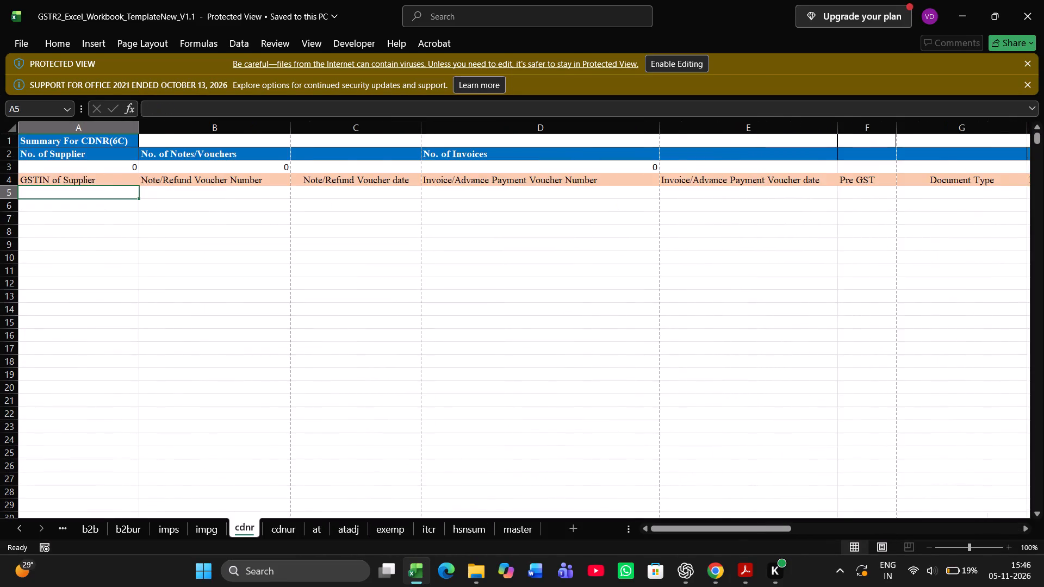
pyautogui.hotkey('ctrl', 'pageup')
pyautogui.hotkey('ctrl', 'pageup')
pyautogui.hotkey('ctrl', 'pageup')
pyautogui.hotkey('ctrl', 'pageup')
pyautogui.hotkey('ctrl', 'pageup')
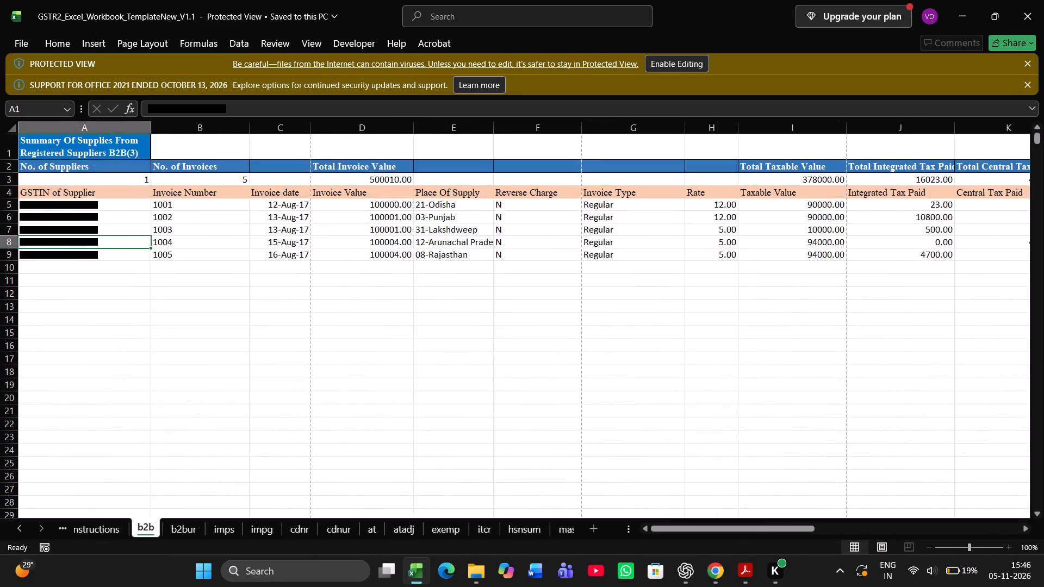
pyautogui.hotkey('ctrl', 'pageup')
pyautogui.hotkey('ctrl', 'pageup')
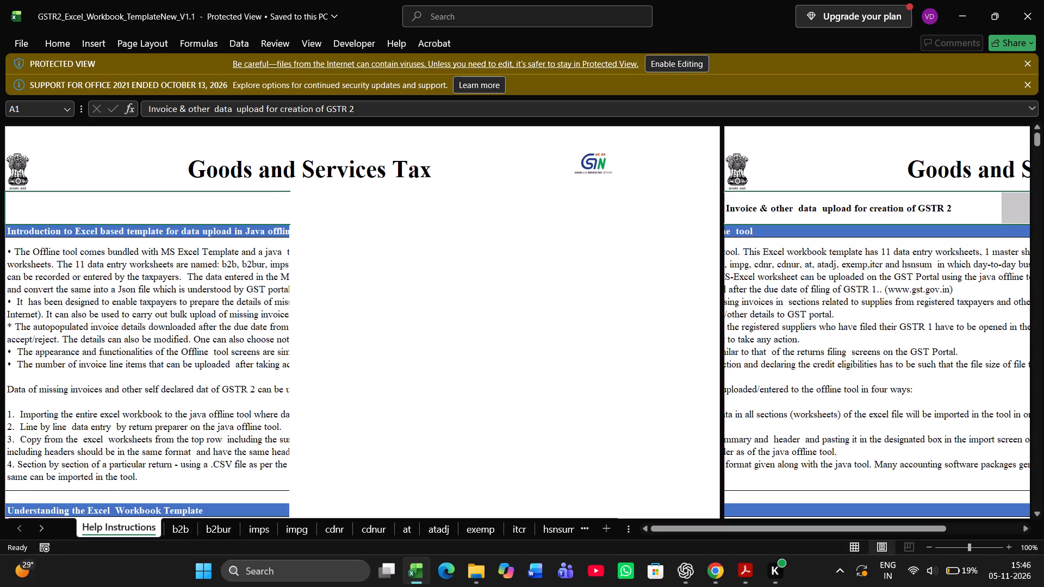
pyautogui.hotkey('ctrl', 'pagedown')
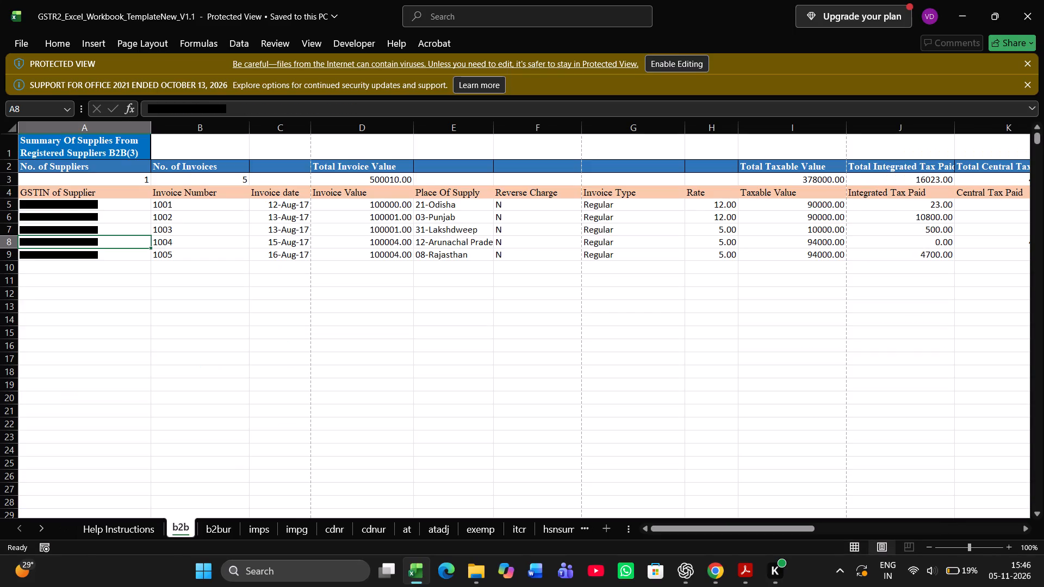
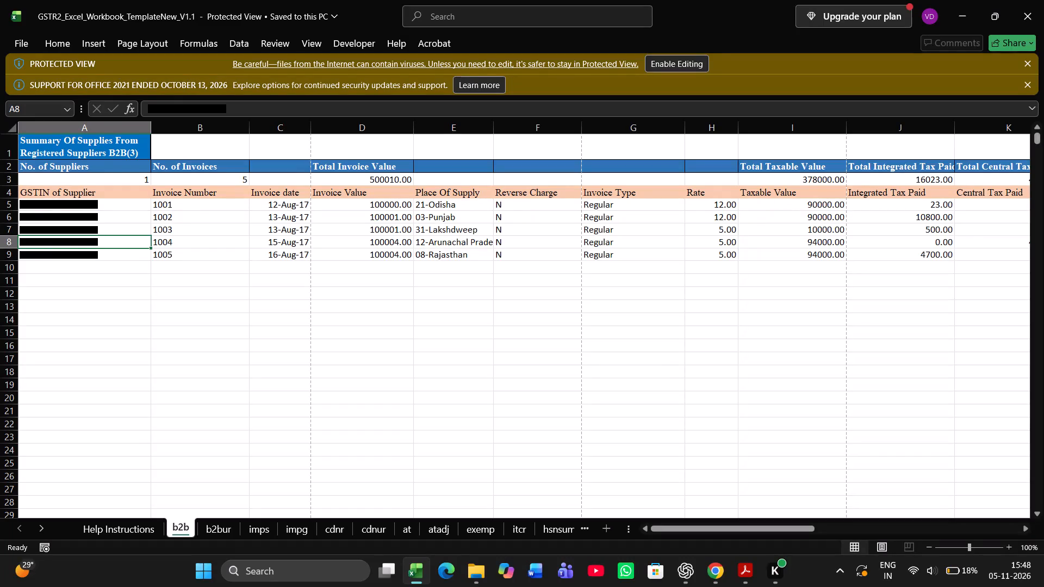
# Try to view the selectable tax rates for invoice 1003 in the b2b sheet's Rate column.
pyautogui.click(730, 229)
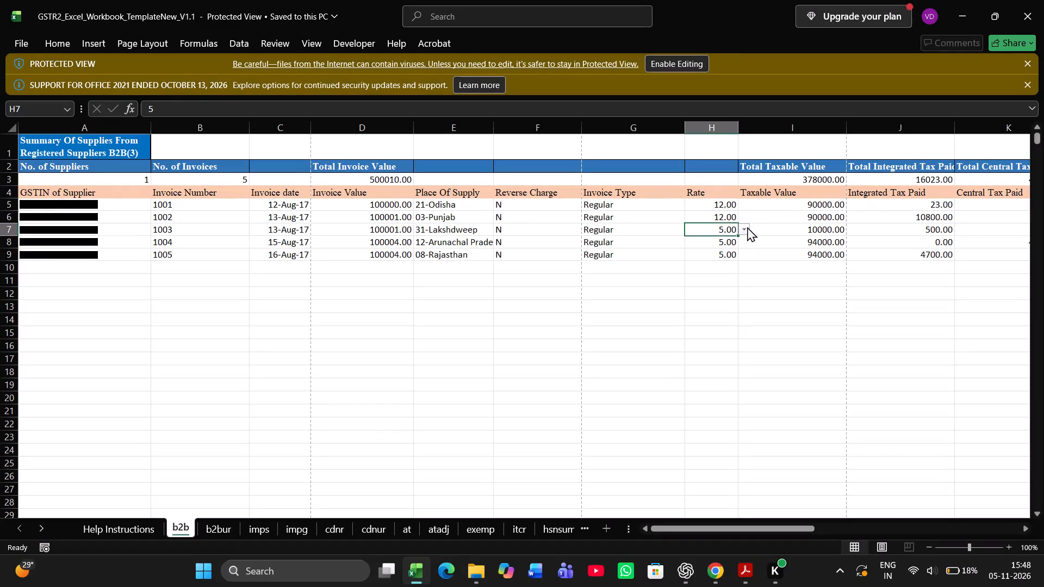
pyautogui.click(747, 227)
pyautogui.click(714, 251)
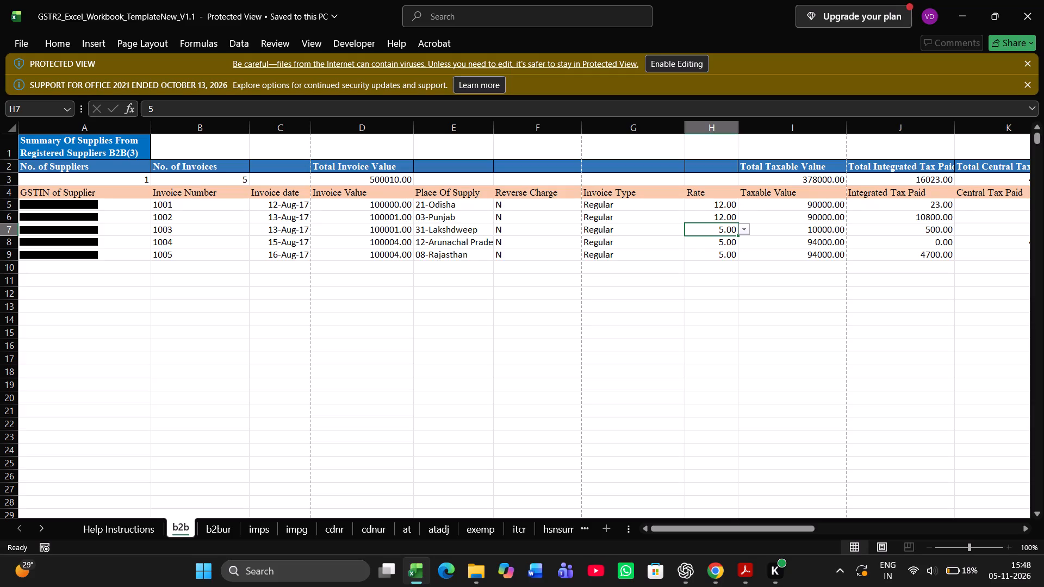
pyautogui.hotkey('ctrl', 'alt', 'Down')
pyautogui.hotkey('ctrl', 'alt', 'Down')
pyautogui.hotkey('ctrl', 'alt', 'Down')
pyautogui.hotkey('ctrl', 'alt', 'Down')
pyautogui.hotkey('ctrl', 'alt', 'Down')
pyautogui.hotkey('ctrl', 'alt', 'Down')
pyautogui.press('Down')
pyautogui.hotkey('ctrl', 'alt', 'Down')
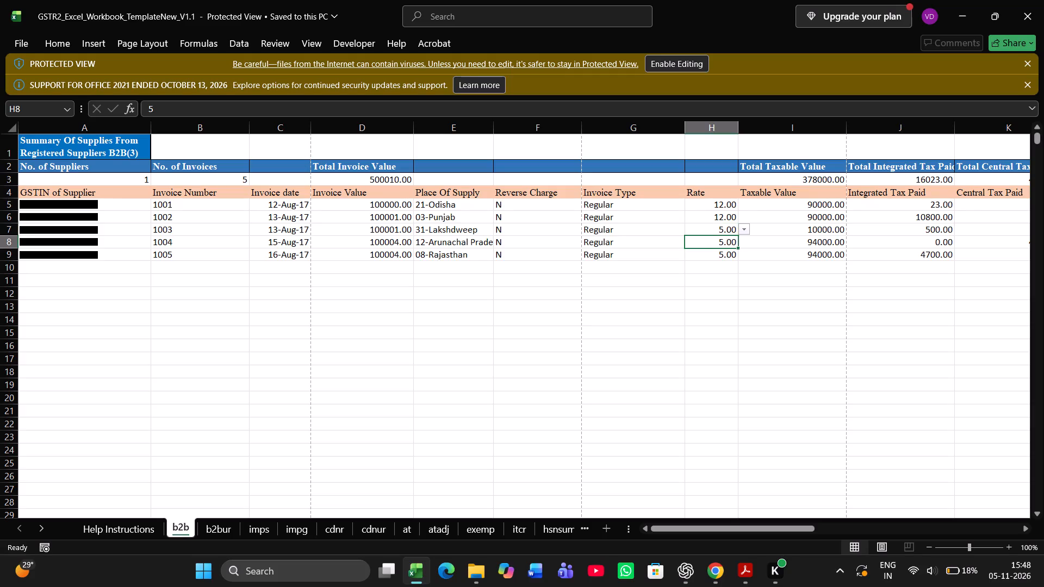
pyautogui.hotkey('ctrl', 'alt', 'Down')
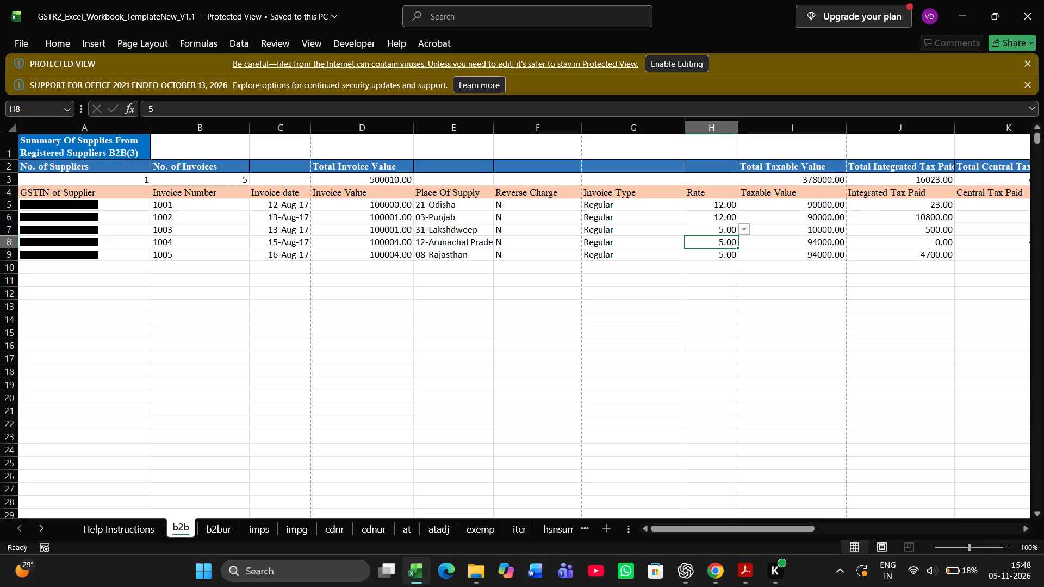